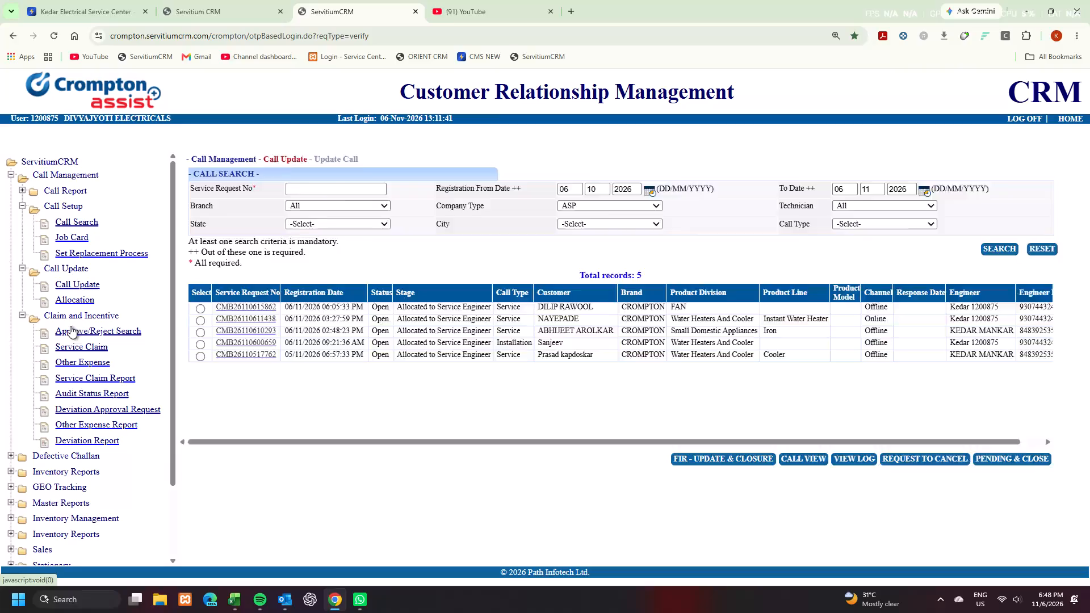
Look up the October 2026 service claim for the Lighting-B2B product division and check the division code on its invoice.
left_click(61, 347)
left_click(363, 179)
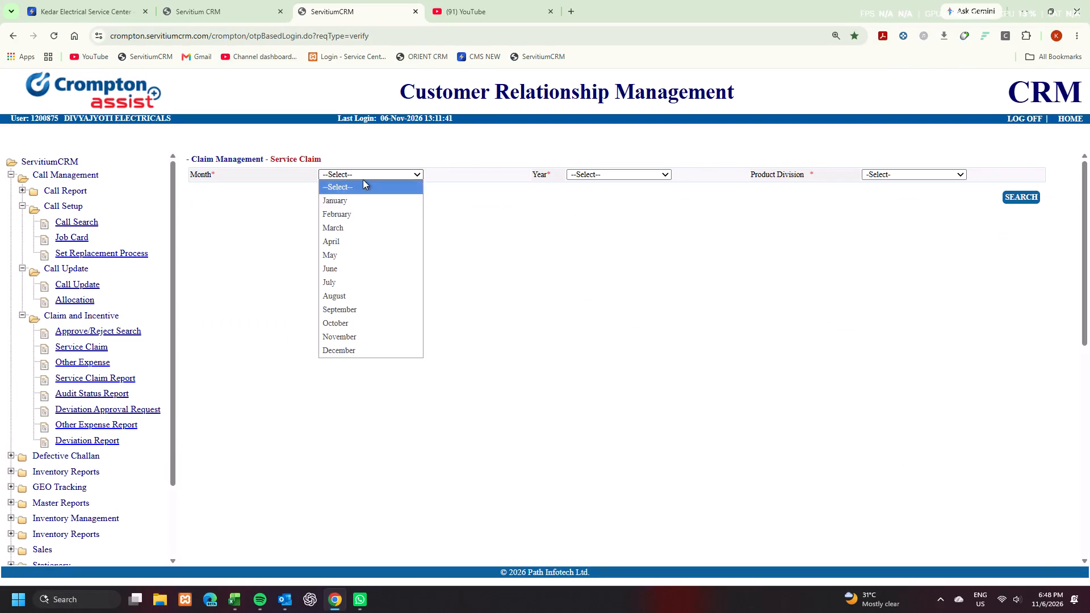
left_click(353, 318)
left_click(653, 172)
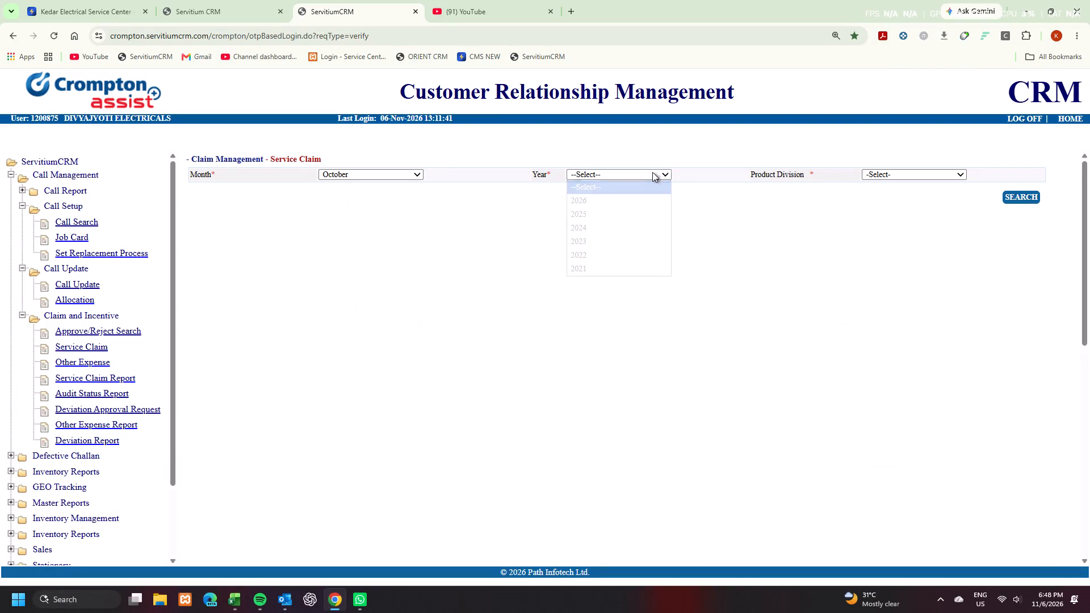
left_click(639, 207)
left_click(858, 170)
left_click(867, 173)
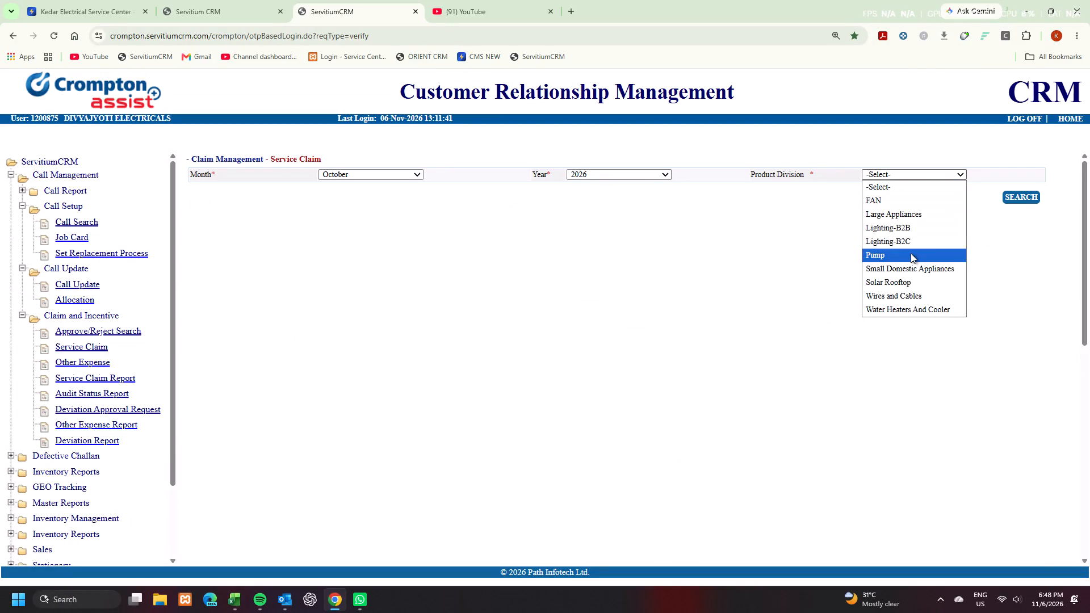
left_click(915, 234)
left_click(1039, 201)
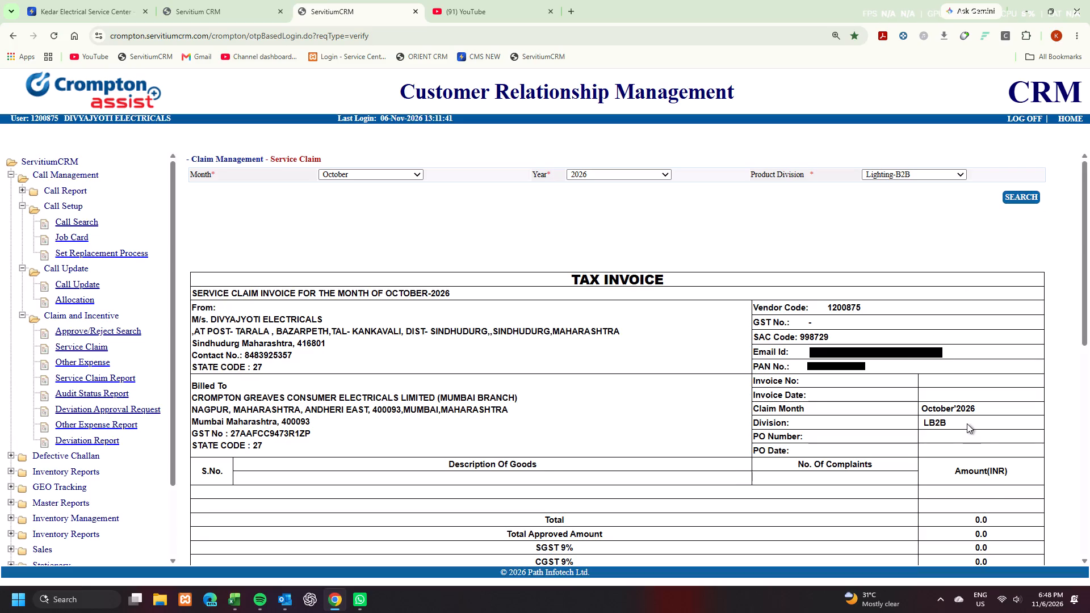
left_click_drag(953, 422, 938, 422)
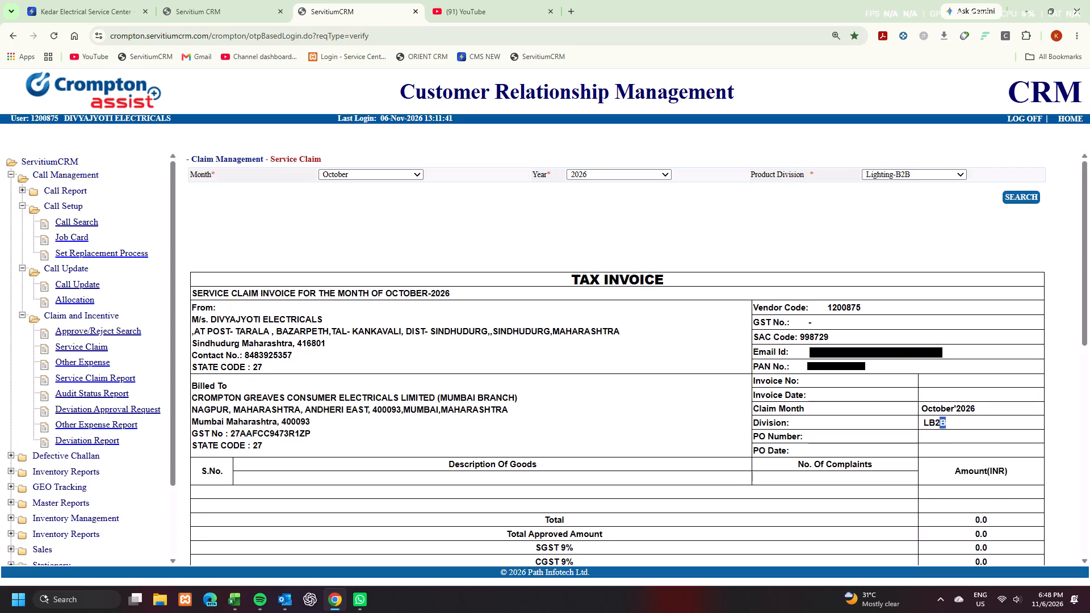
left_click_drag(938, 422, 920, 422)
left_click(946, 422)
left_click_drag(954, 424, 940, 424)
left_click_drag(940, 424, 922, 424)
left_click(843, 410)
Look up the October 2026 service claim for the Lighting-B2C product division and review its invoice.
left_click(912, 173)
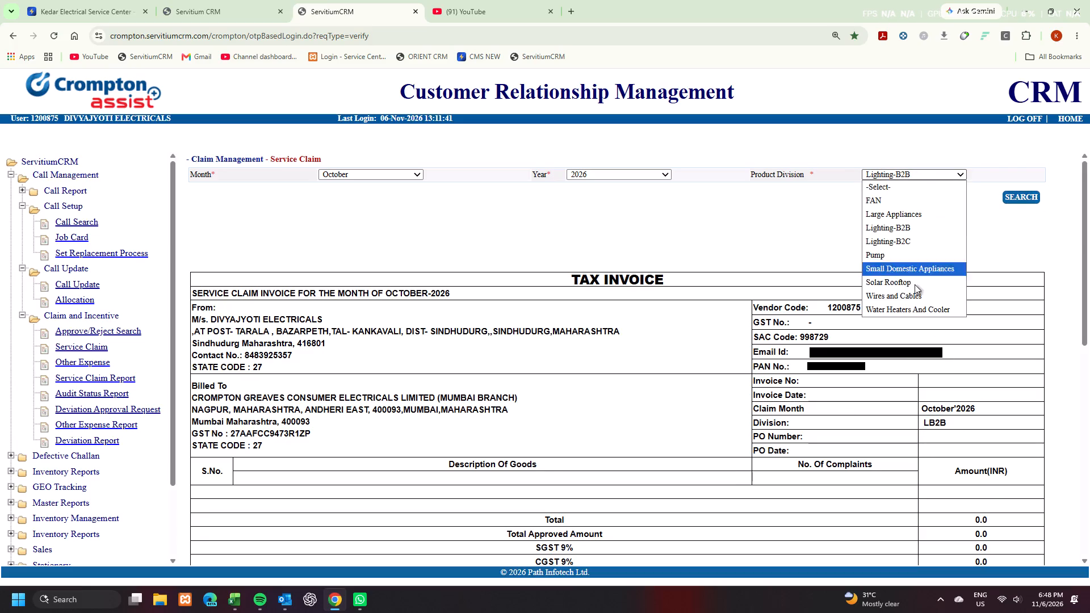
left_click(915, 240)
left_click(1021, 195)
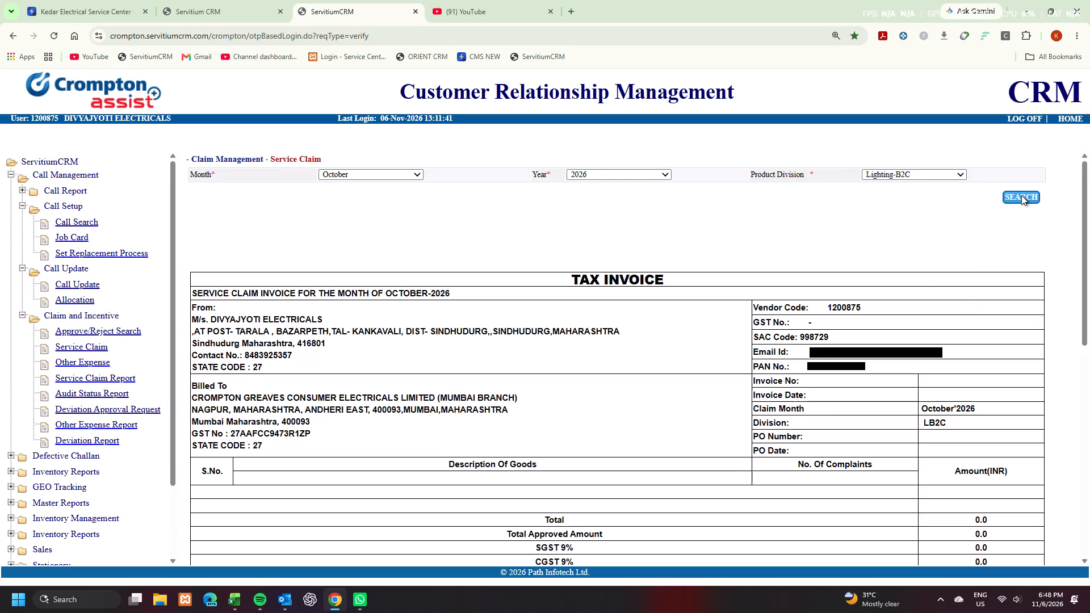
scroll(852, 442, "down", 5)
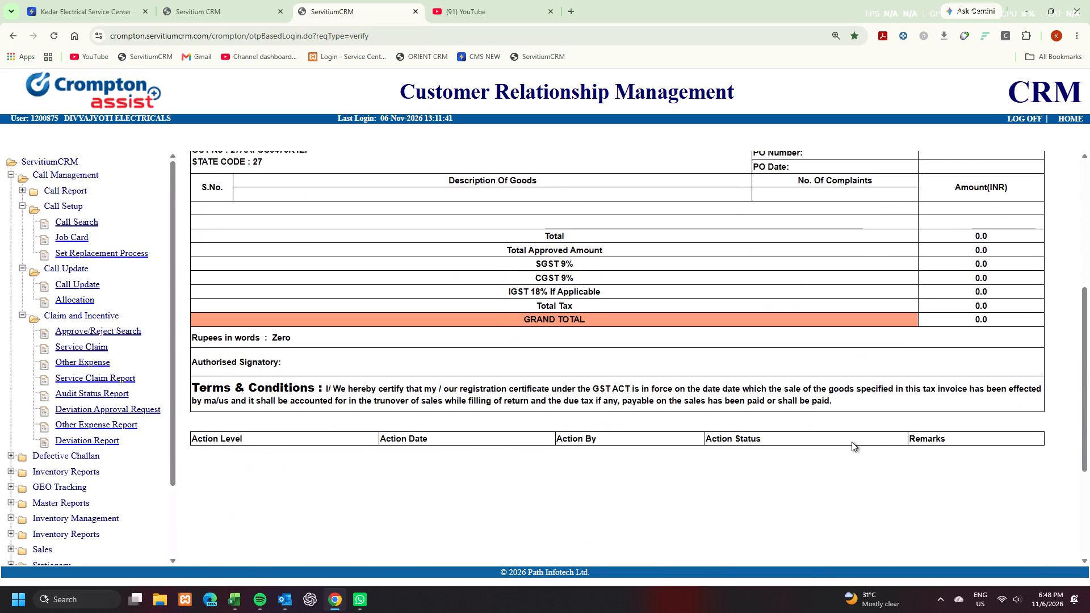
scroll(852, 442, "up", 4)
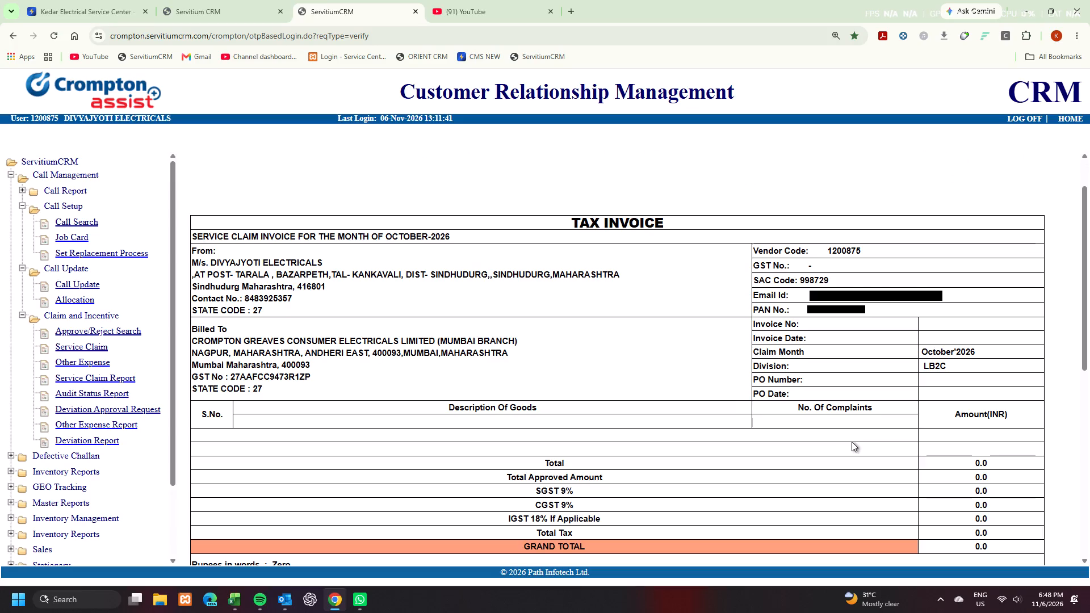
Log off from the current service centre account in the CRM.
left_click(1029, 119)
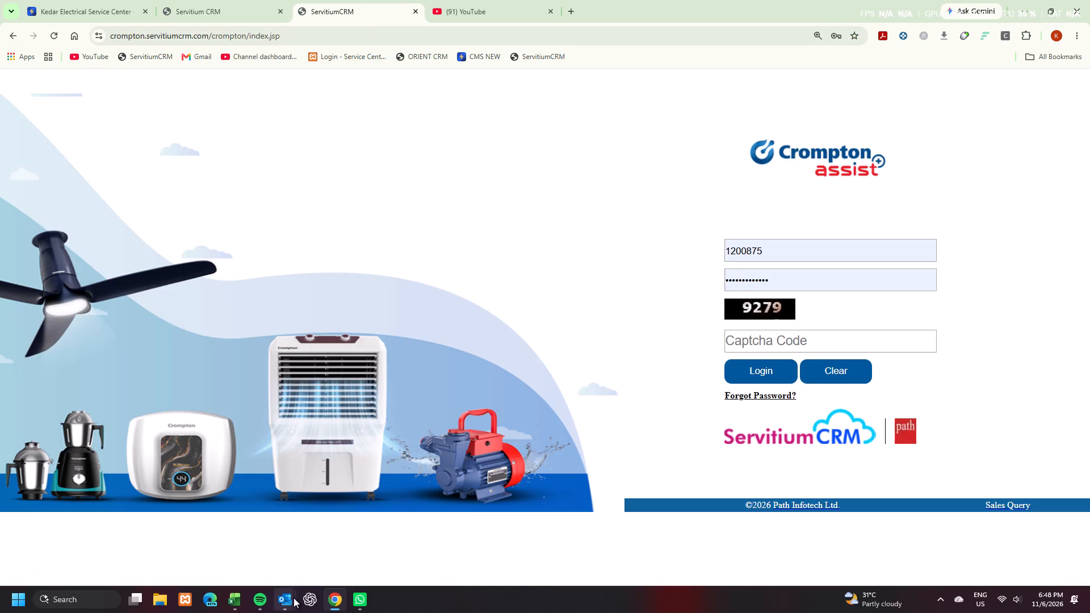
Switch to Excel and open the recent workbooks ASC (3) and Book1 to look for the mapping sheet.
left_click(242, 603)
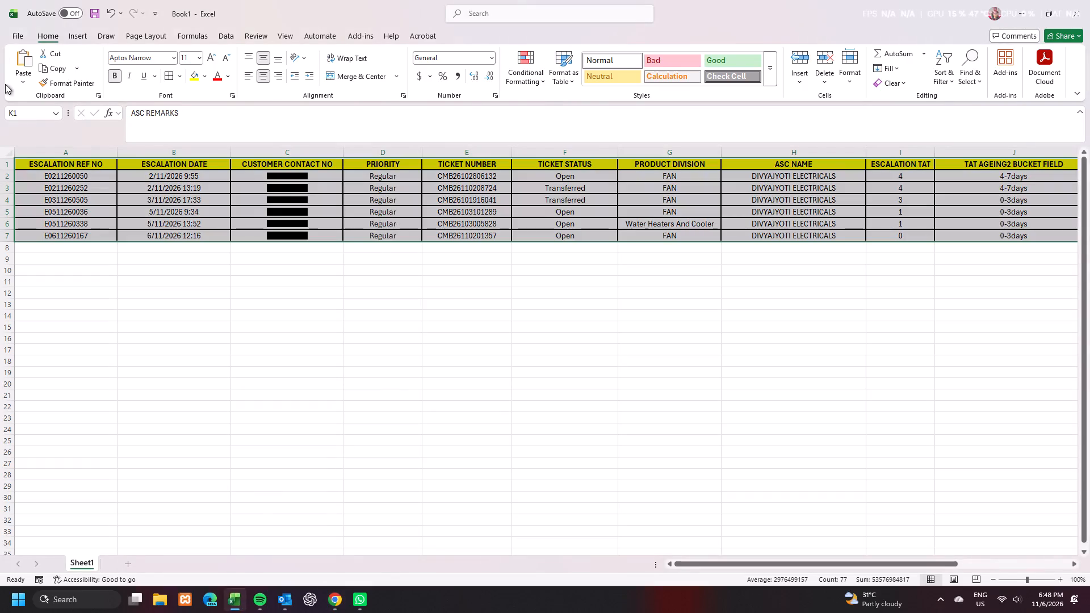
left_click(19, 35)
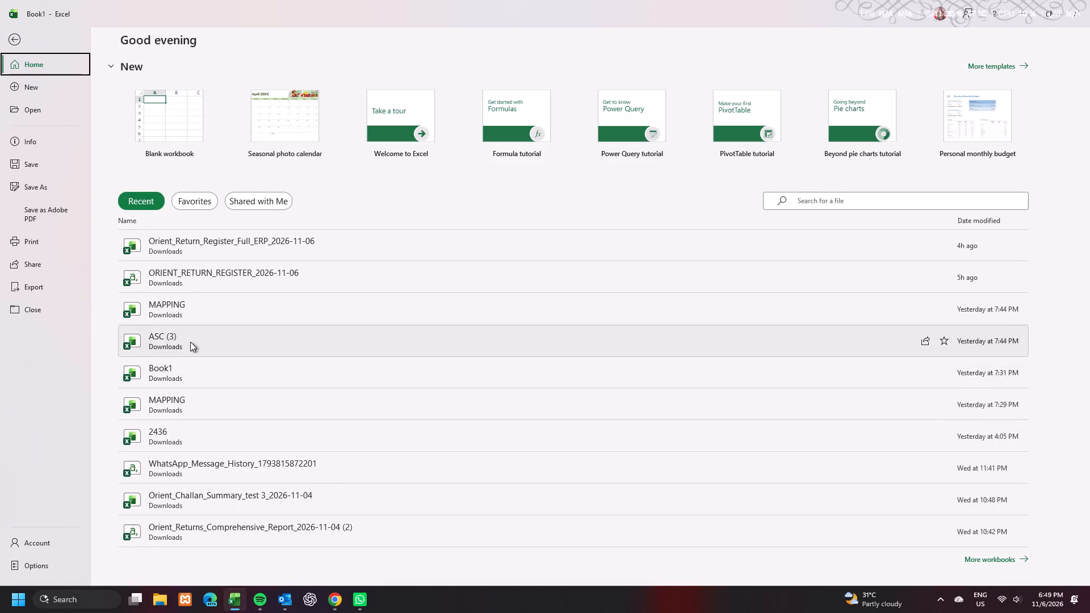
left_click(190, 342)
scroll(167, 339, "up", 6)
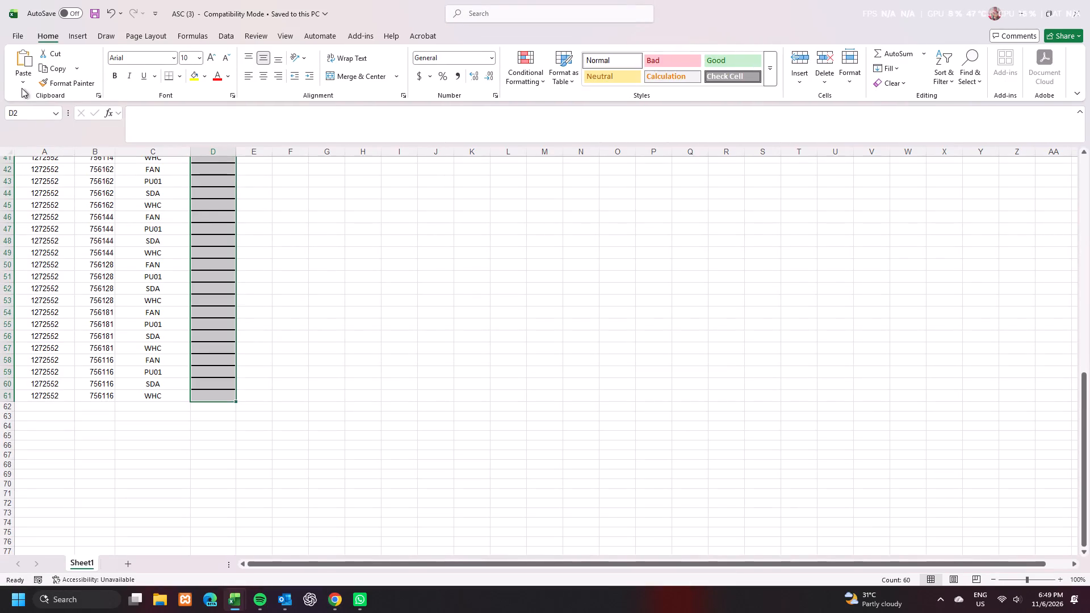
left_click(16, 38)
left_click(178, 374)
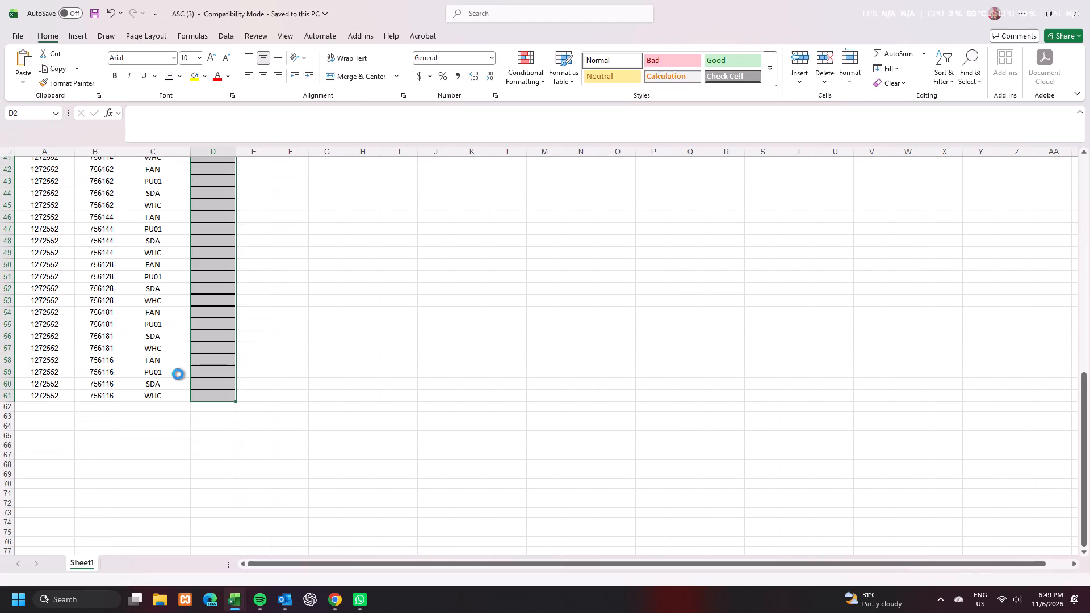
Open the more recently modified of the two MAPPING workbooks among the recent files.
left_click(20, 32)
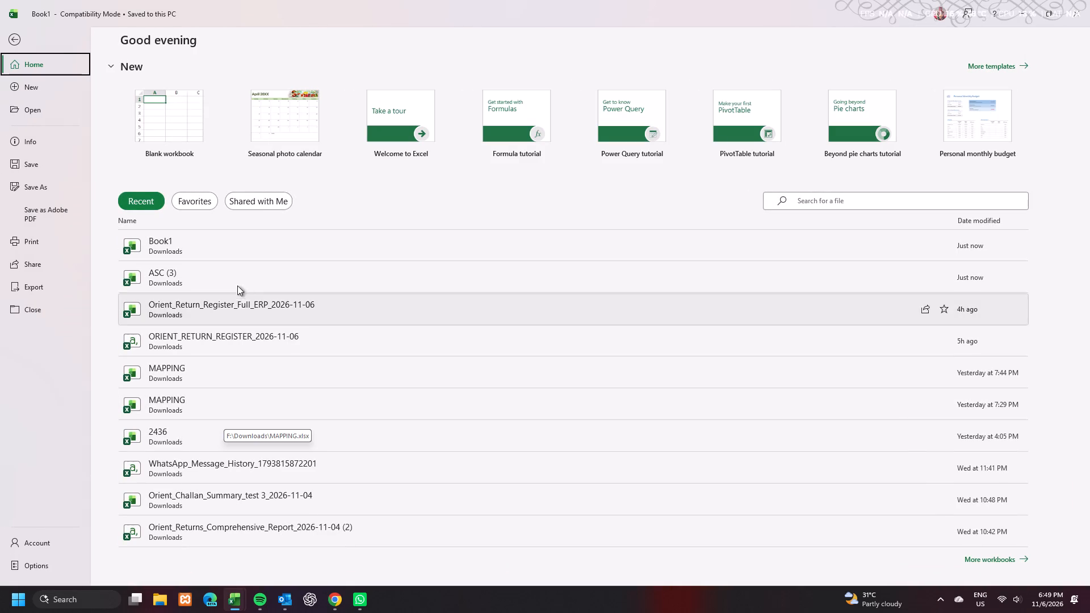
left_click(228, 383)
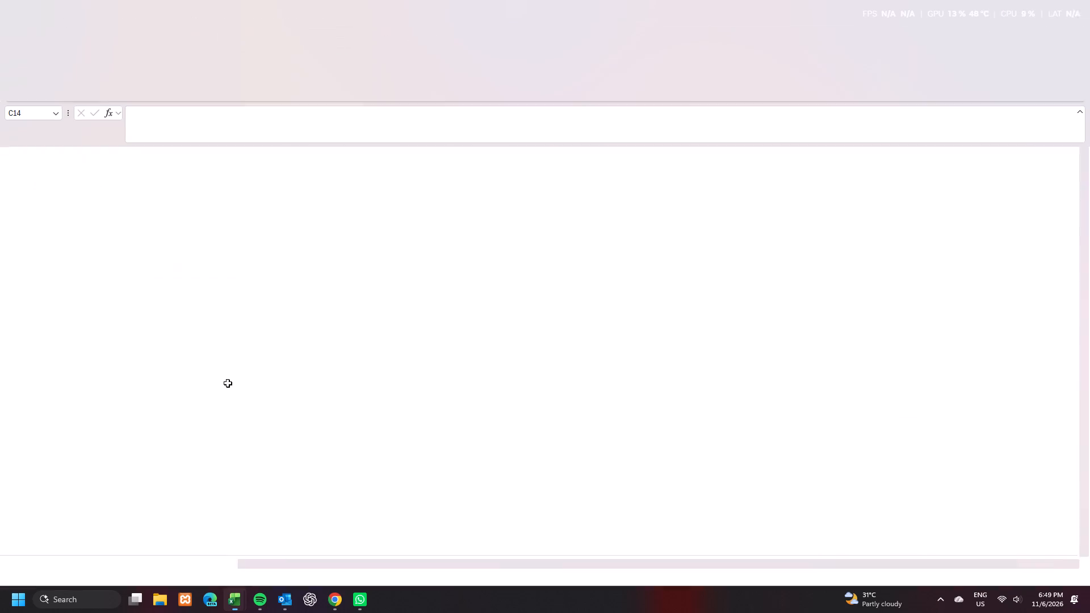
Set the PRODUCT_DIVISION values to LB2B in cell C2 and LB2C in cell C3.
left_click(174, 173)
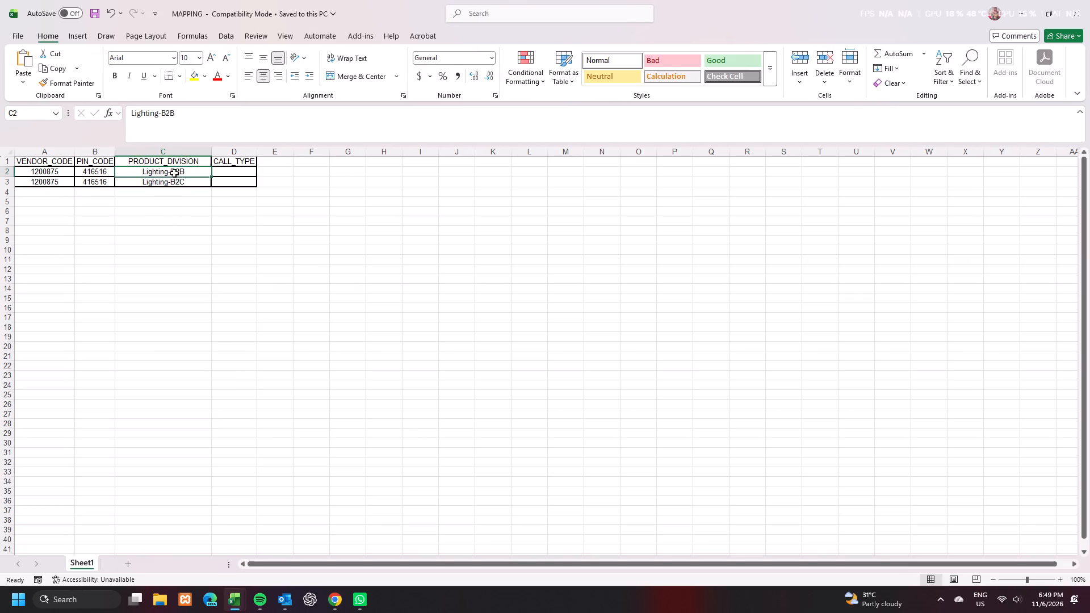
key("BackSpace")
key("l")
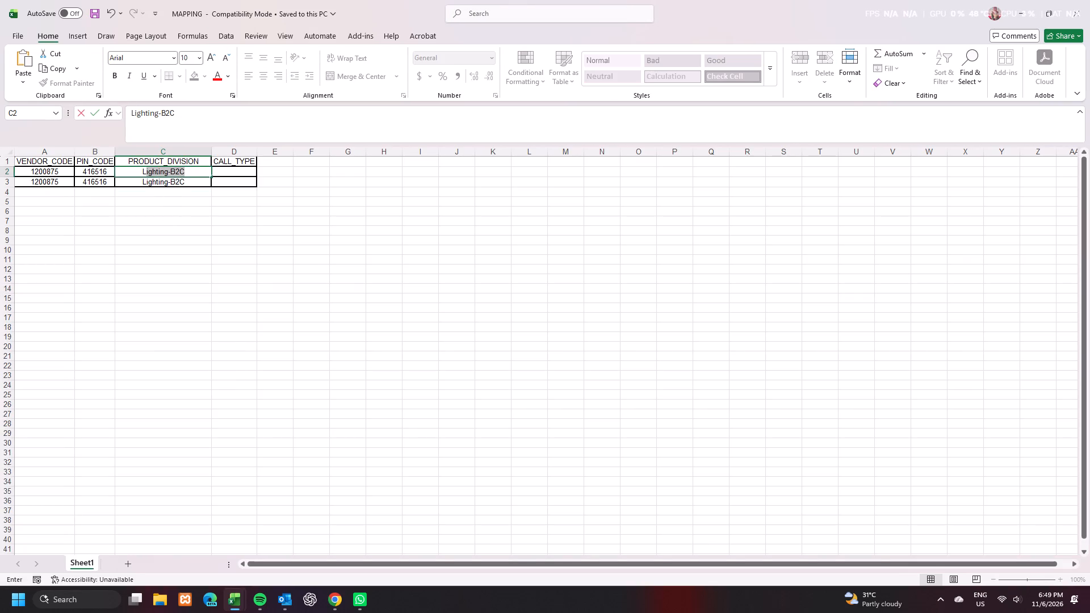
key("b")
type("2B")
key("Down")
key("l")
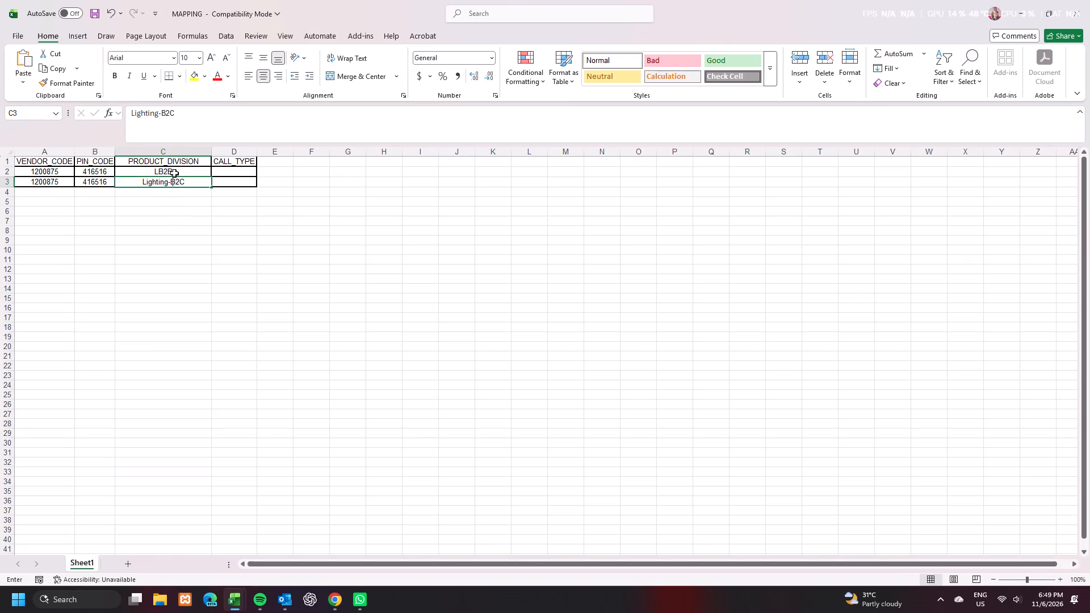
type("B2C")
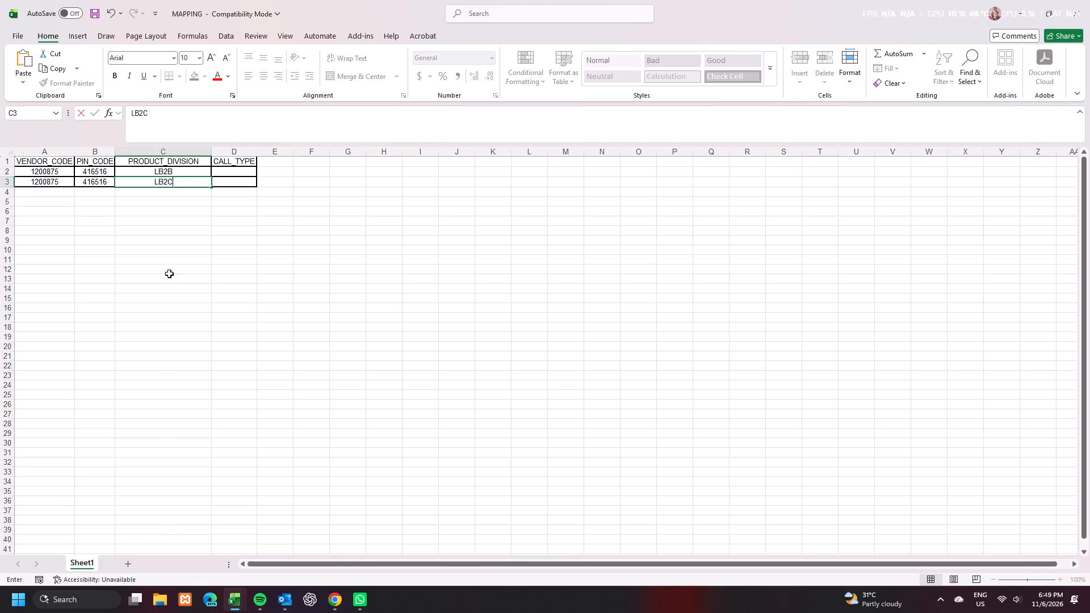
left_click(169, 274)
Save a copy of the edited mapping workbook in the Downloads folder under the name NEW A.
left_click(13, 35)
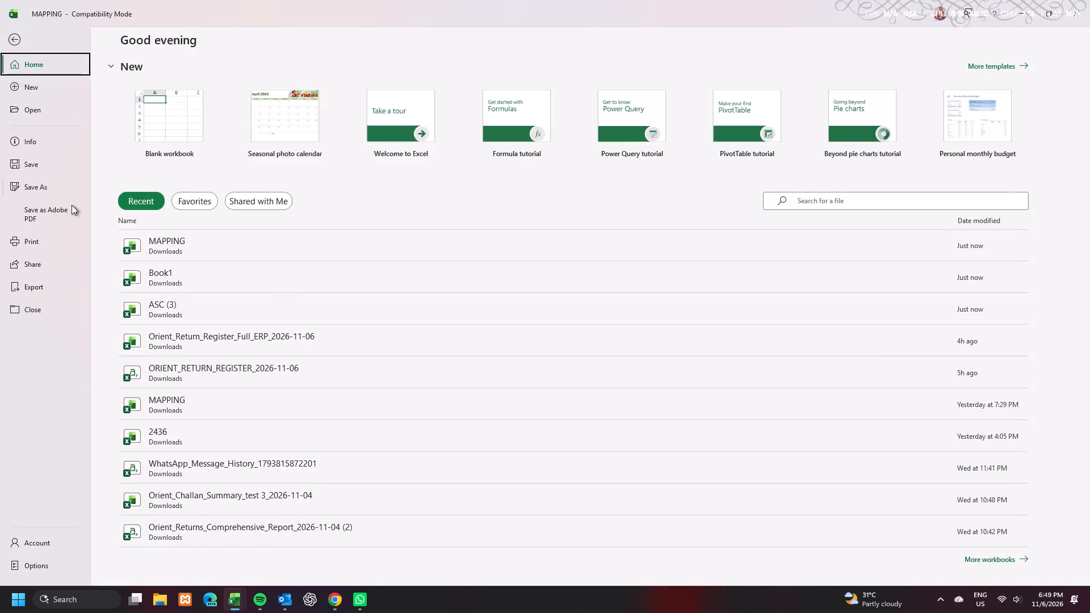
left_click(71, 191)
left_click(146, 252)
left_click(161, 271)
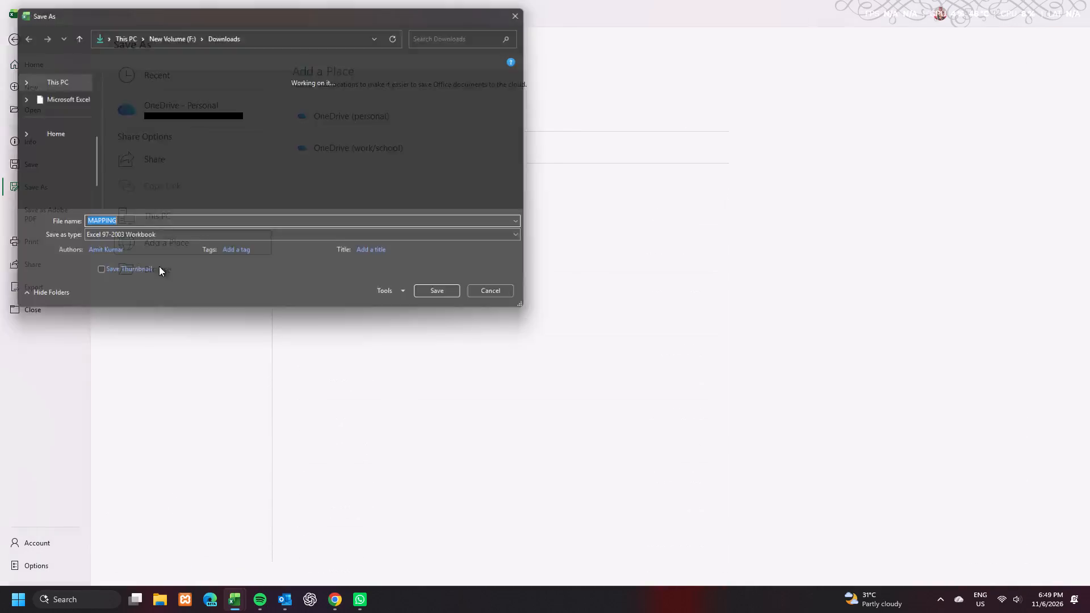
scroll(44, 185, "up", 1)
scroll(39, 84, "up", 2)
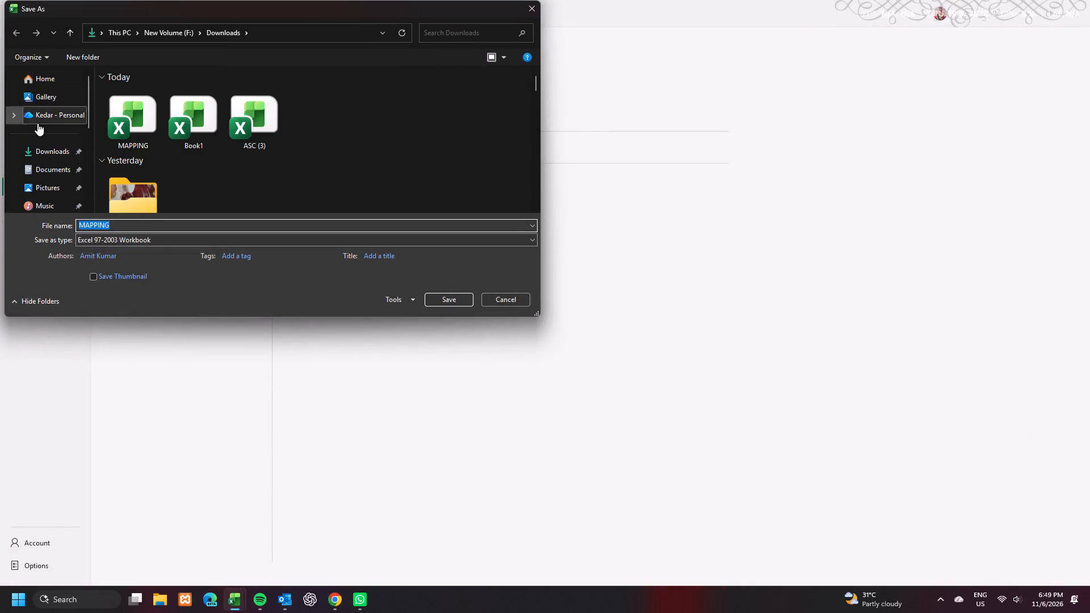
left_click(48, 157)
left_click(115, 217)
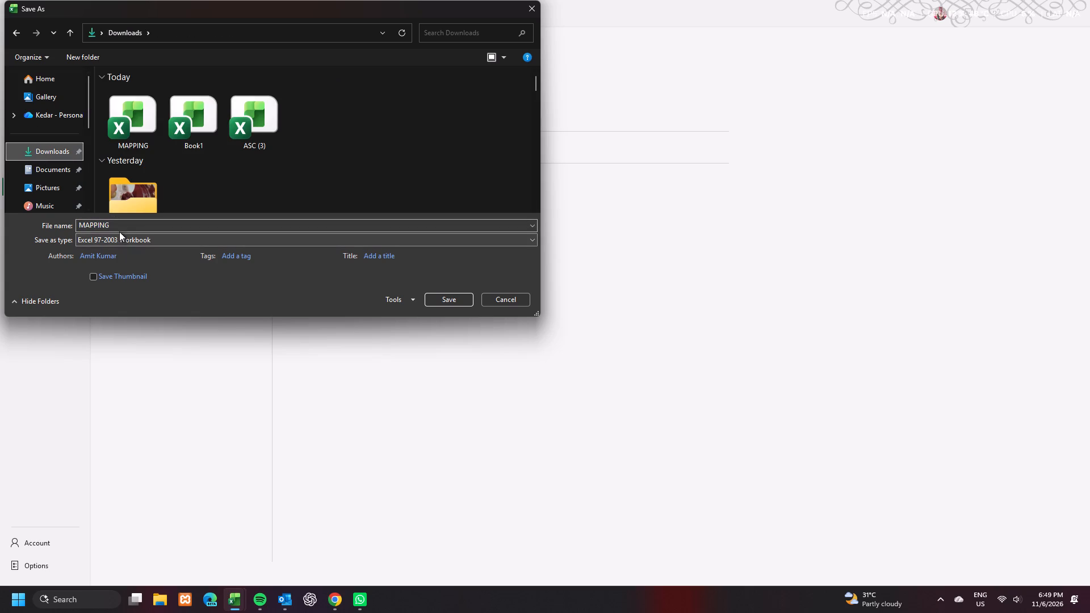
left_click(123, 226)
key("BackSpace")
left_click(115, 239)
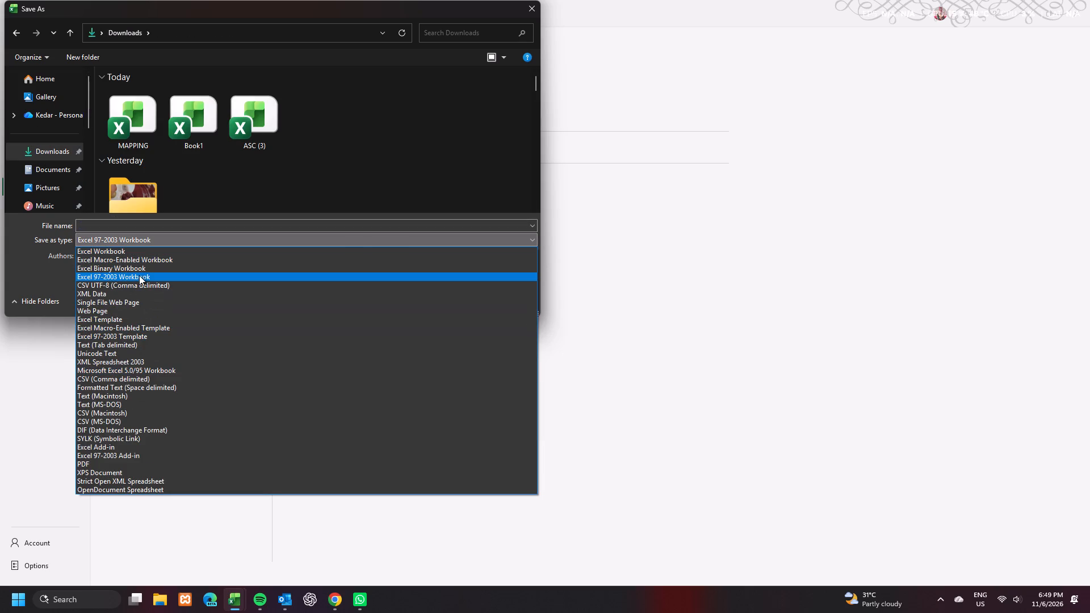
left_click(139, 272)
left_click(179, 225)
type("NEW A")
key("Return")
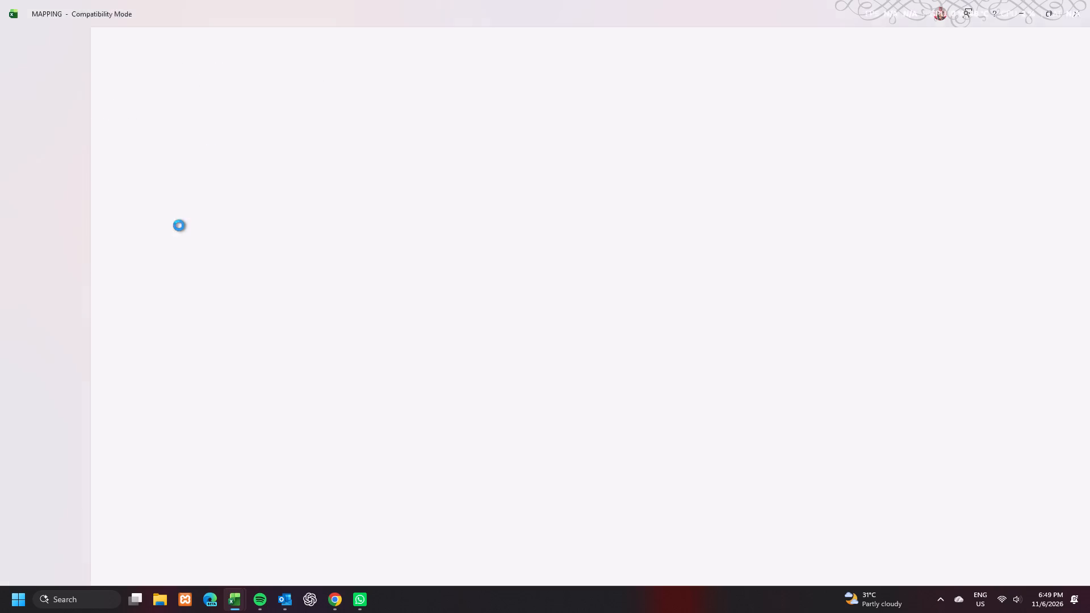
Switch to Chrome and log in to the Crompton CRM with the saved sic_mumbai account, entering the displayed captcha code.
left_click(342, 598)
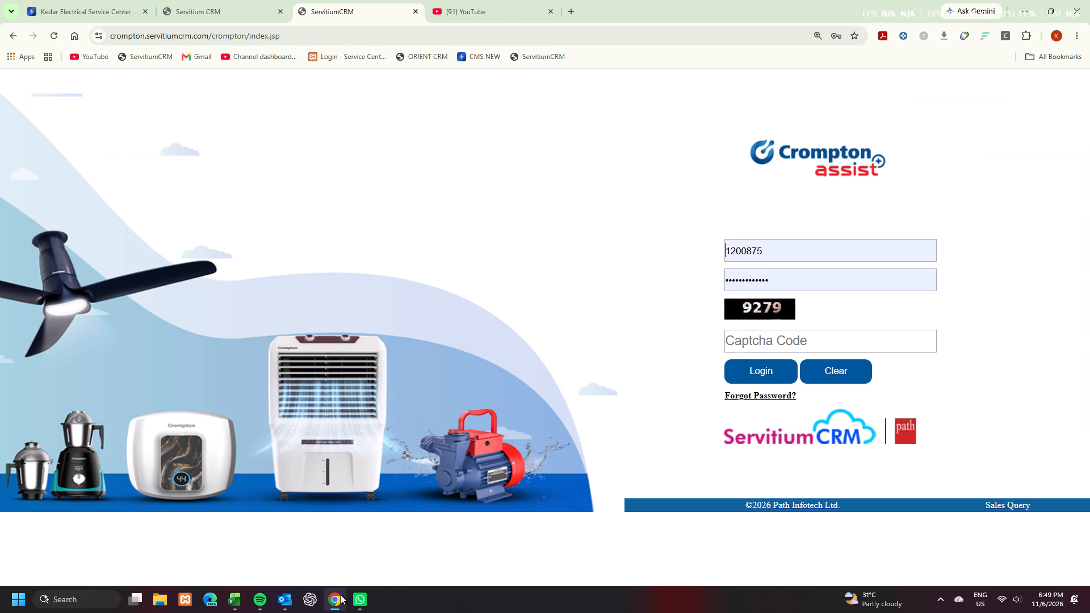
left_click(811, 255)
left_click(815, 251)
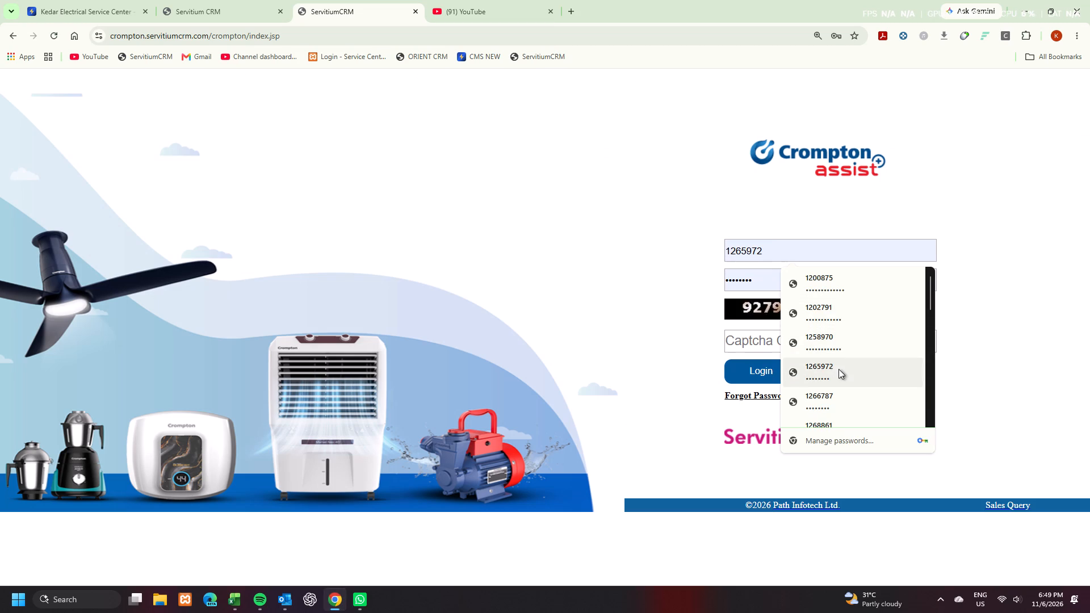
scroll(836, 399, "down", 4)
scroll(855, 364, "up", 1)
scroll(854, 364, "down", 2)
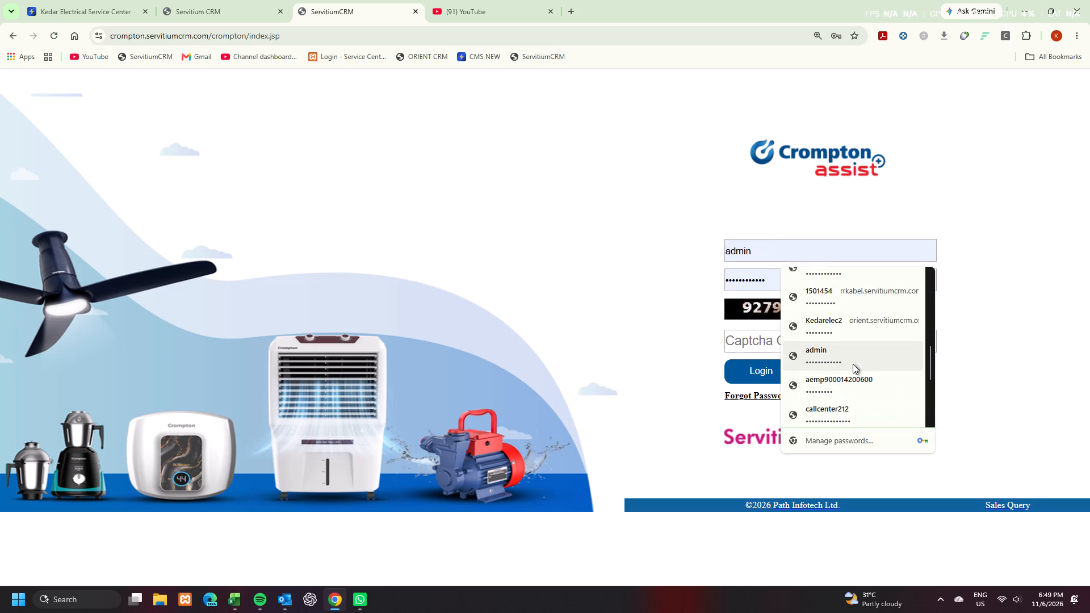
scroll(836, 344, "down", 3)
left_click(837, 354)
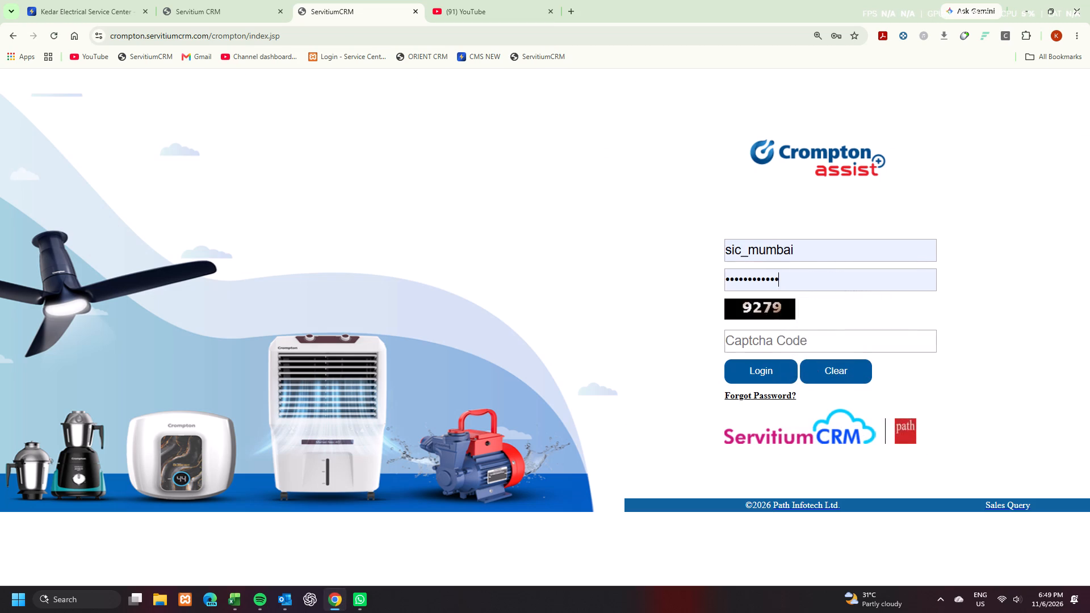
left_click(757, 346)
type("927")
key("9")
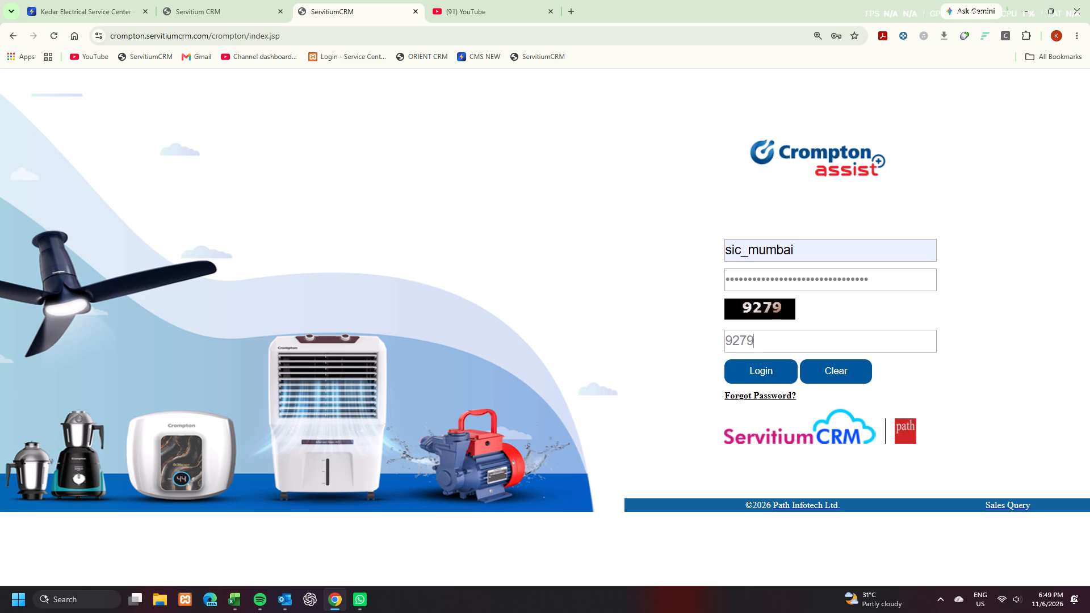
left_click(762, 377)
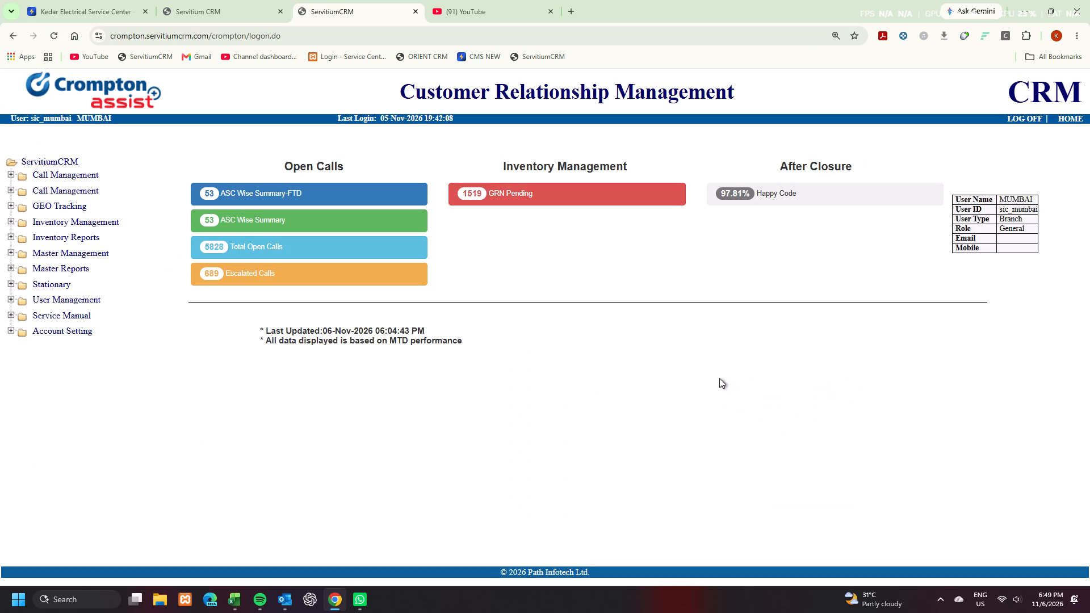
Submit the NEW A workbook from the Downloads folder as the ASC Mapping Upload under Master Management.
left_click(18, 261)
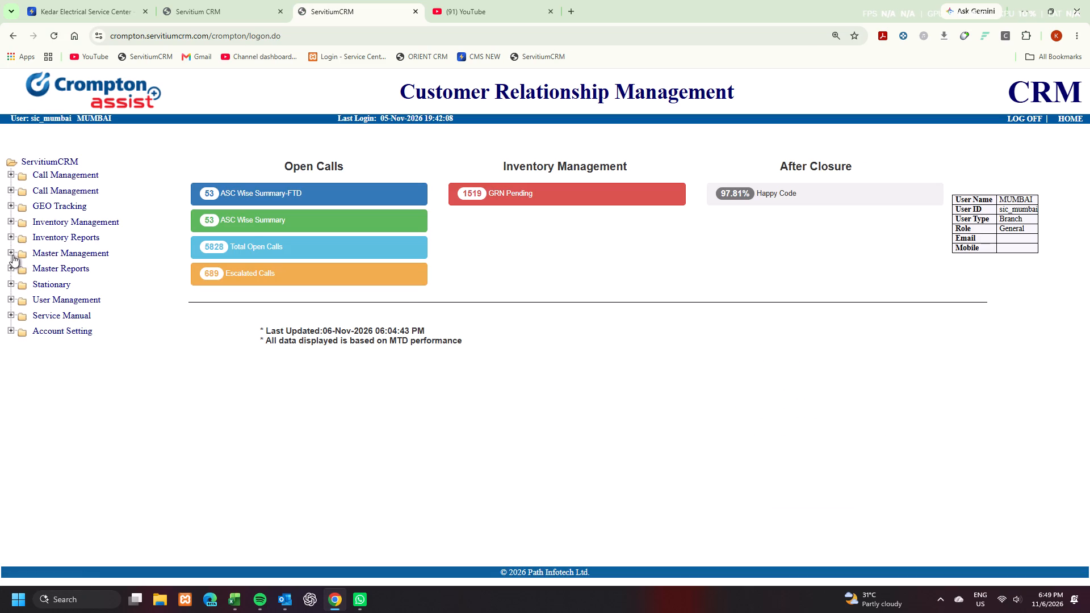
left_click(10, 253)
left_click(89, 267)
left_click(598, 211)
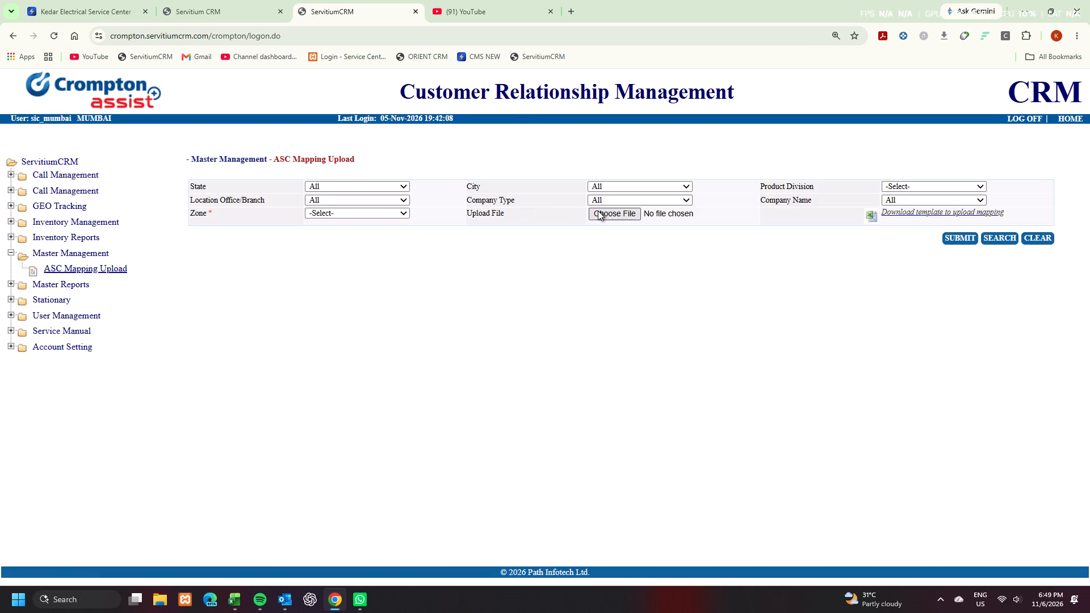
left_click(49, 153)
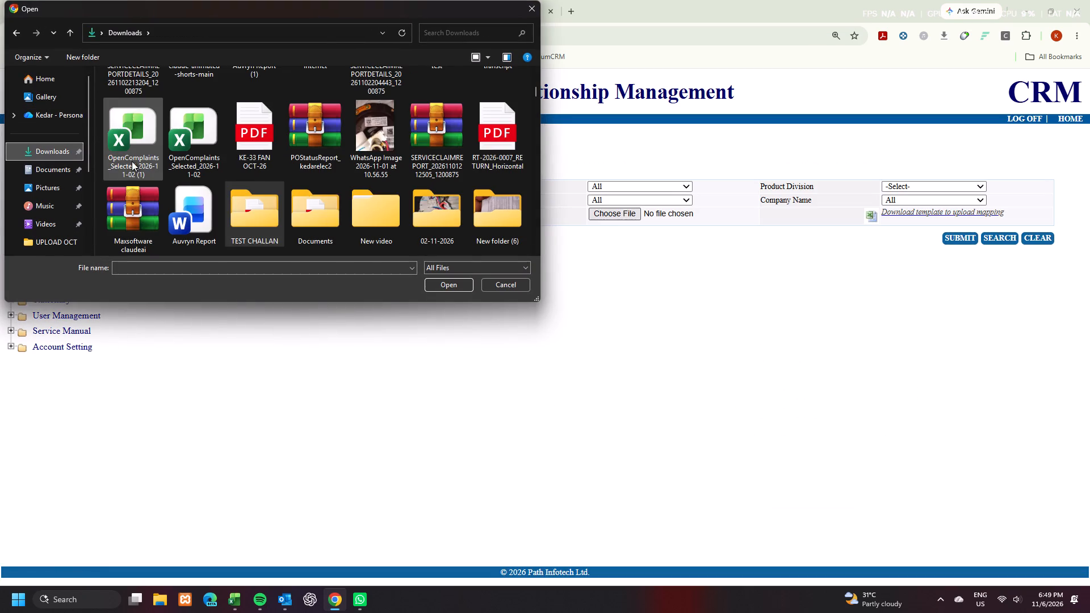
scroll(132, 161, "up", 17)
left_click(124, 135)
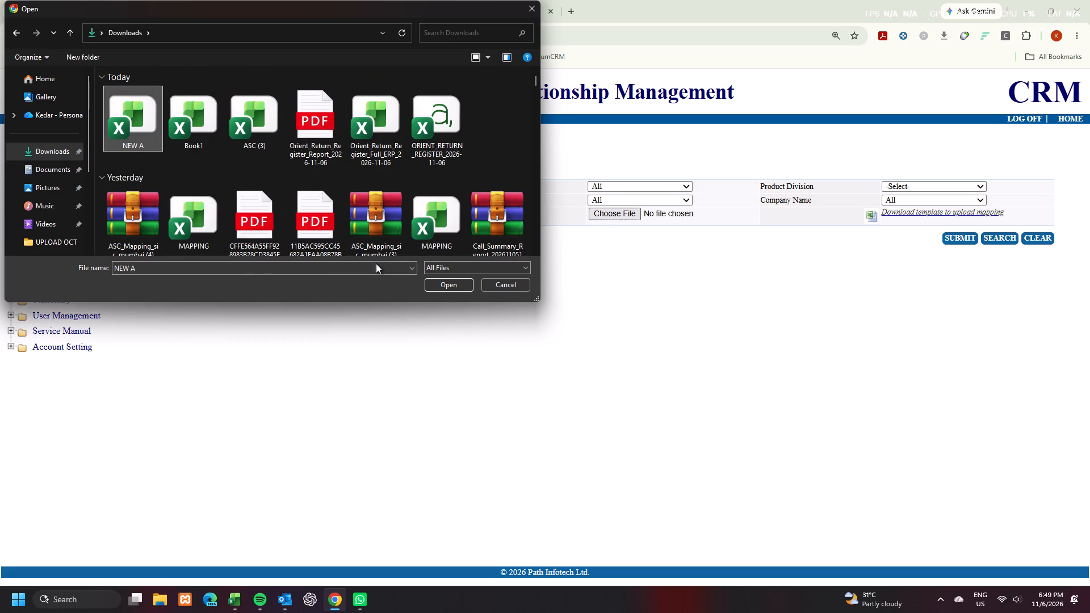
left_click(448, 282)
left_click(971, 237)
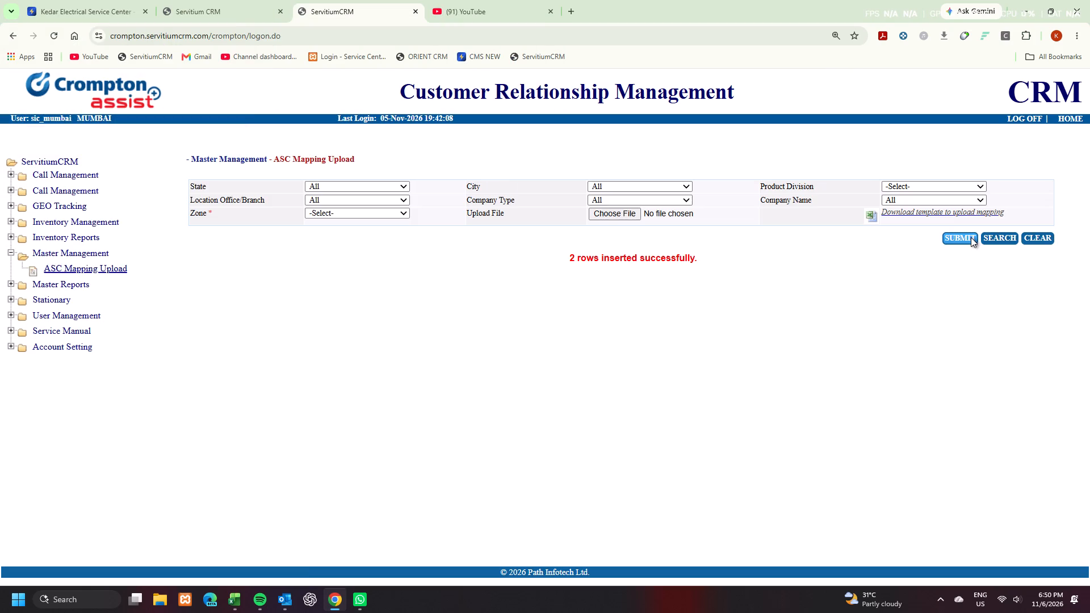
Look through the Current Inventory, Dispatch Report and Invoice Ageing pages and the pending orders under Order Approve/Reject.
left_click(81, 266)
left_click(12, 235)
left_click(47, 248)
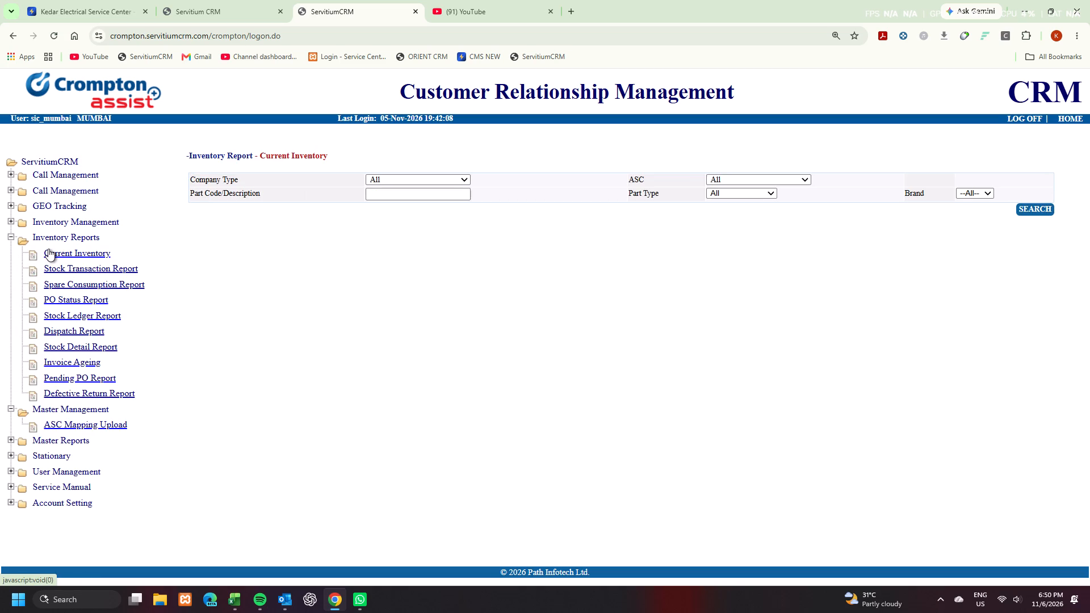
left_click(79, 330)
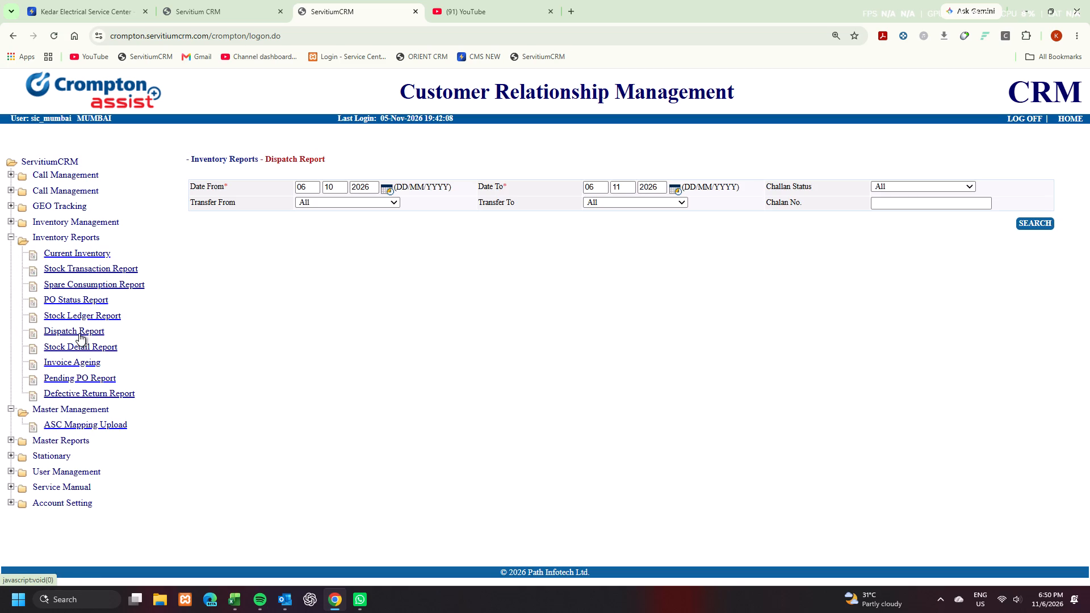
left_click(90, 360)
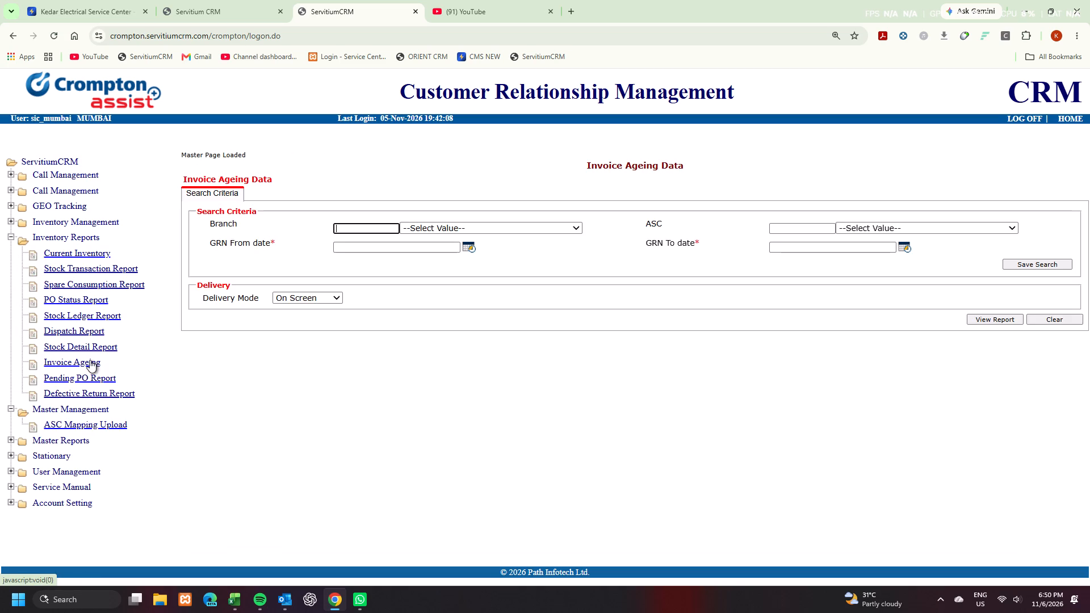
left_click(11, 222)
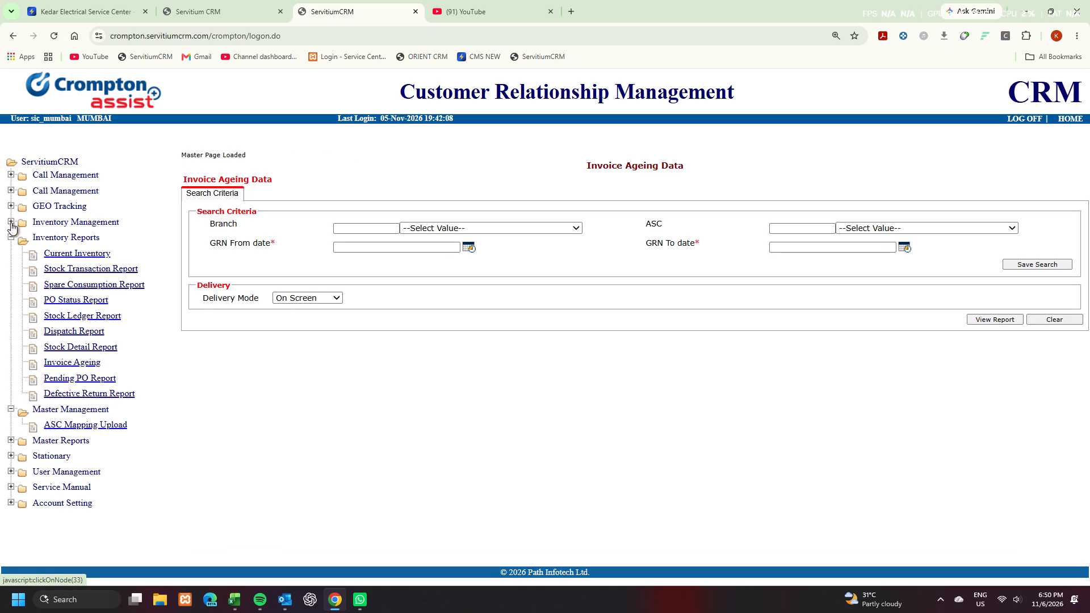
left_click(67, 240)
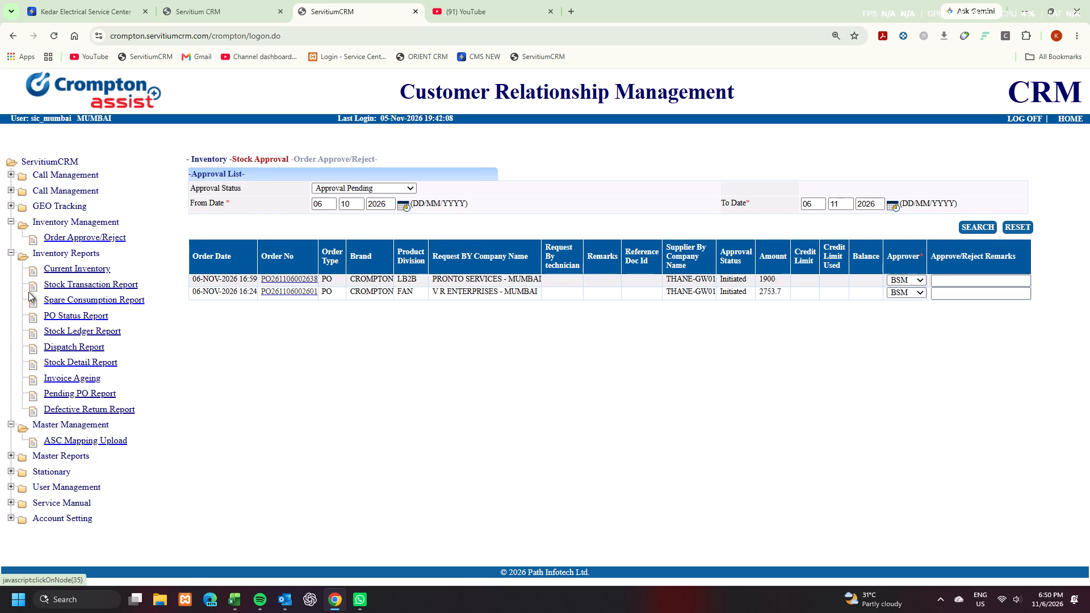
Generate and download the PO Status Report with the PO Date From set to 01/11/2026.
left_click(61, 316)
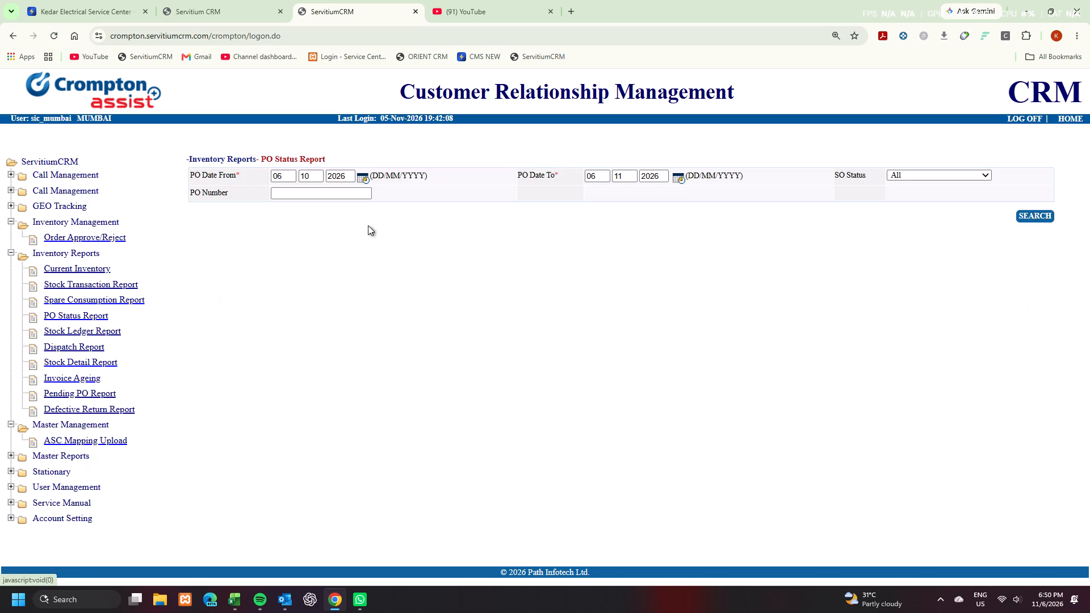
left_click(363, 178)
left_click(276, 211)
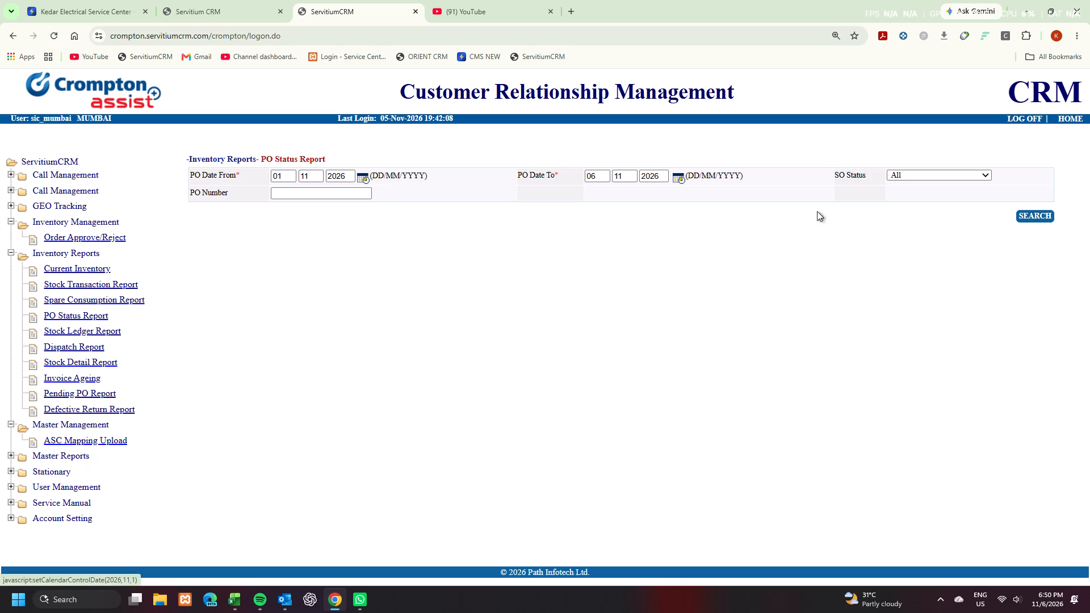
left_click(1032, 217)
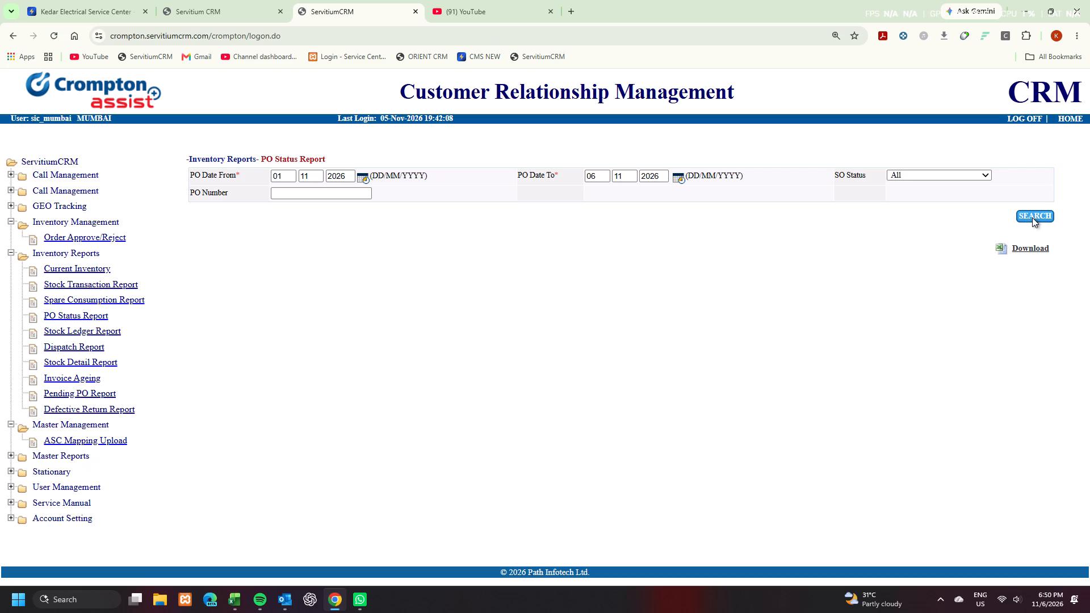
left_click(1018, 259)
left_click(1026, 249)
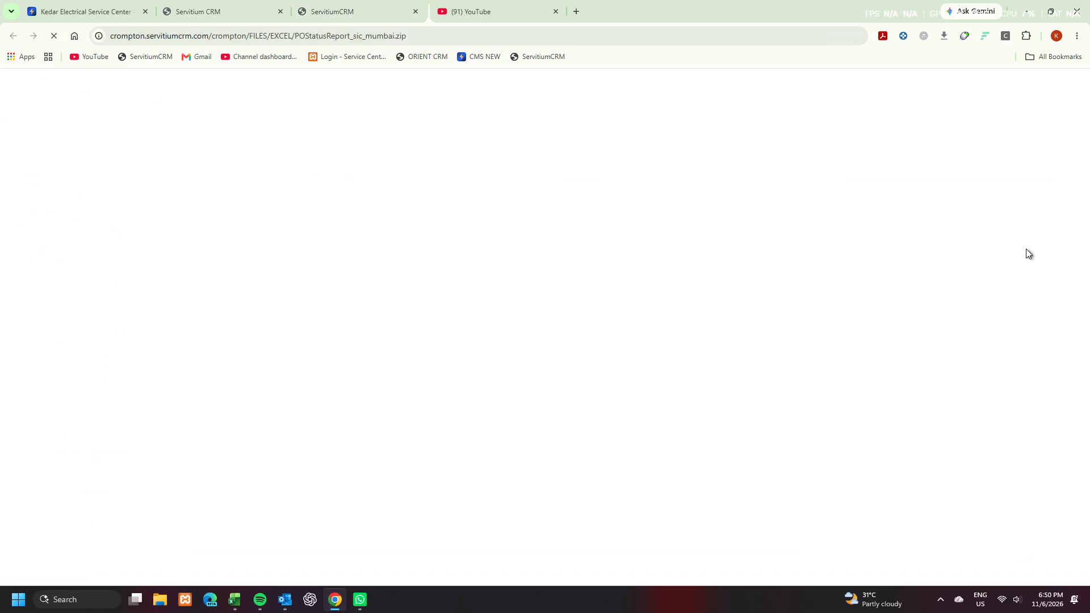
Open the report from the downloaded POStatusReport_sic_mumbai archive in Excel, enable editing and add filters to the header row.
left_click(915, 70)
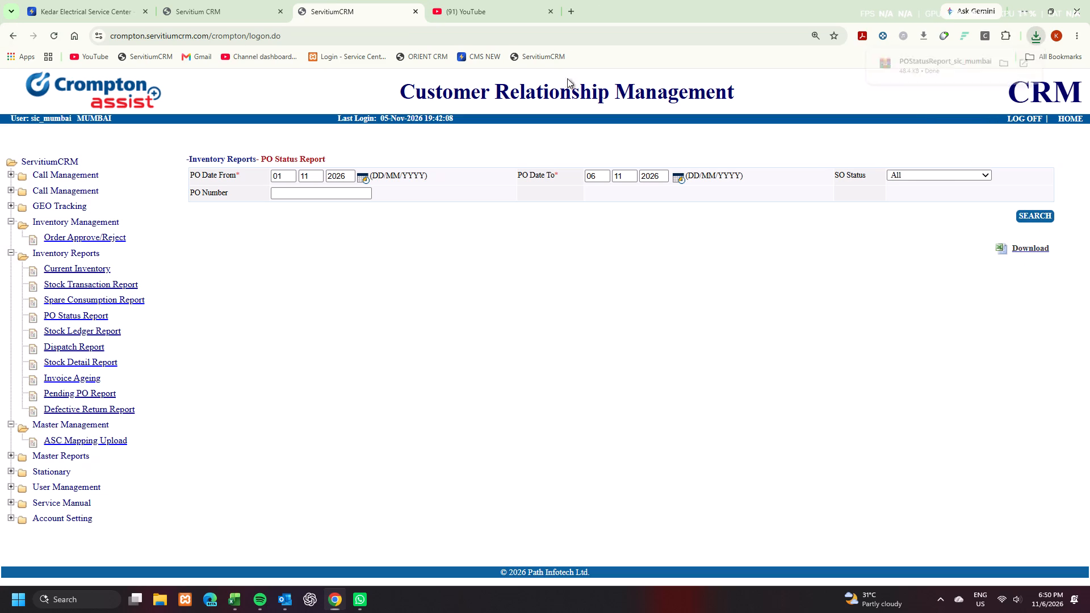
double_click(243, 108)
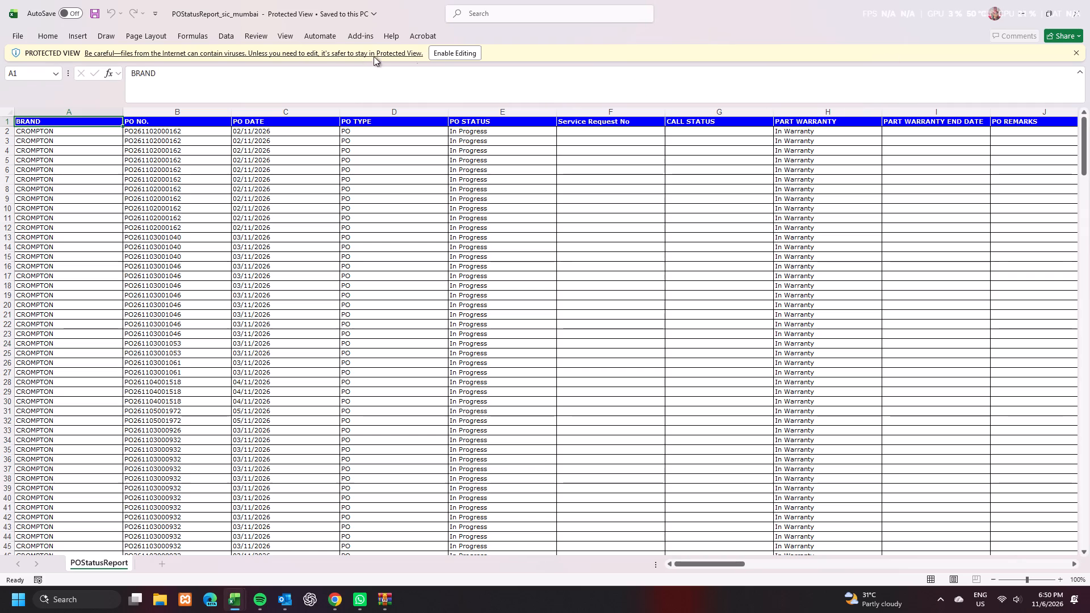
left_click(439, 52)
left_click(951, 70)
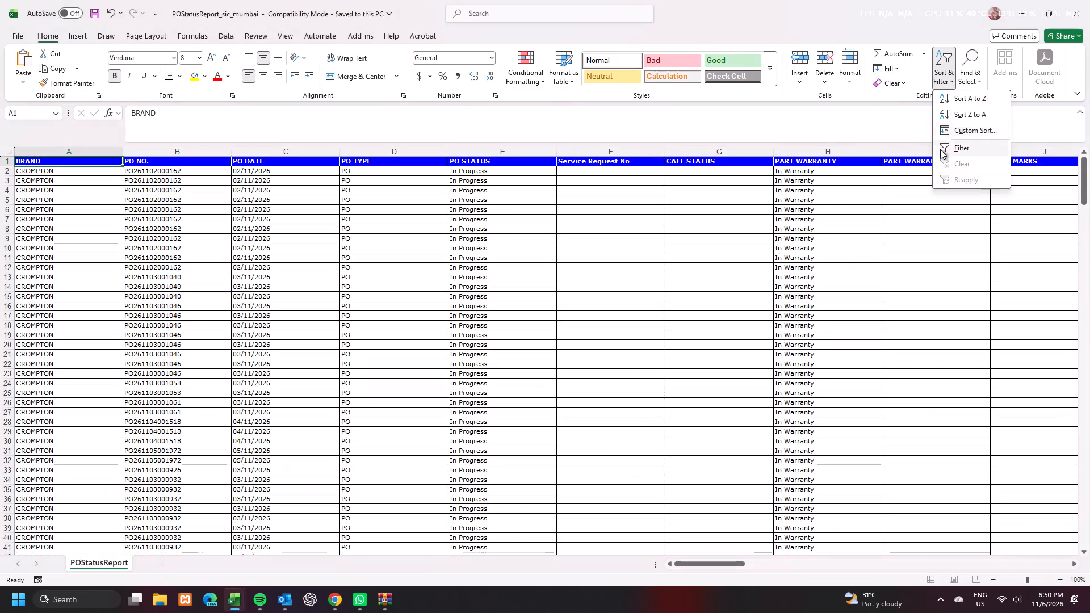
left_click(948, 146)
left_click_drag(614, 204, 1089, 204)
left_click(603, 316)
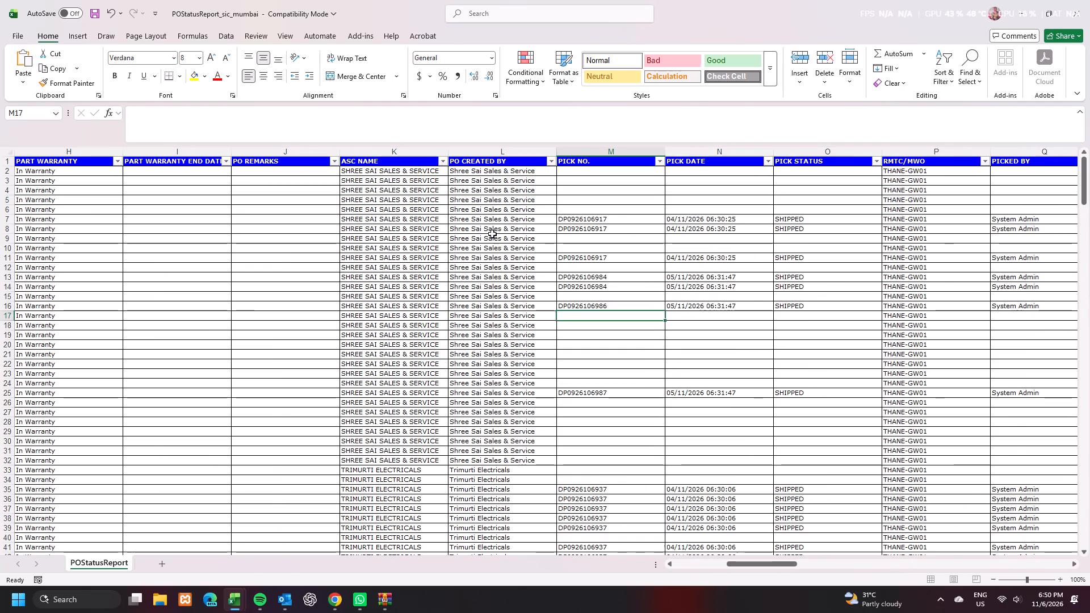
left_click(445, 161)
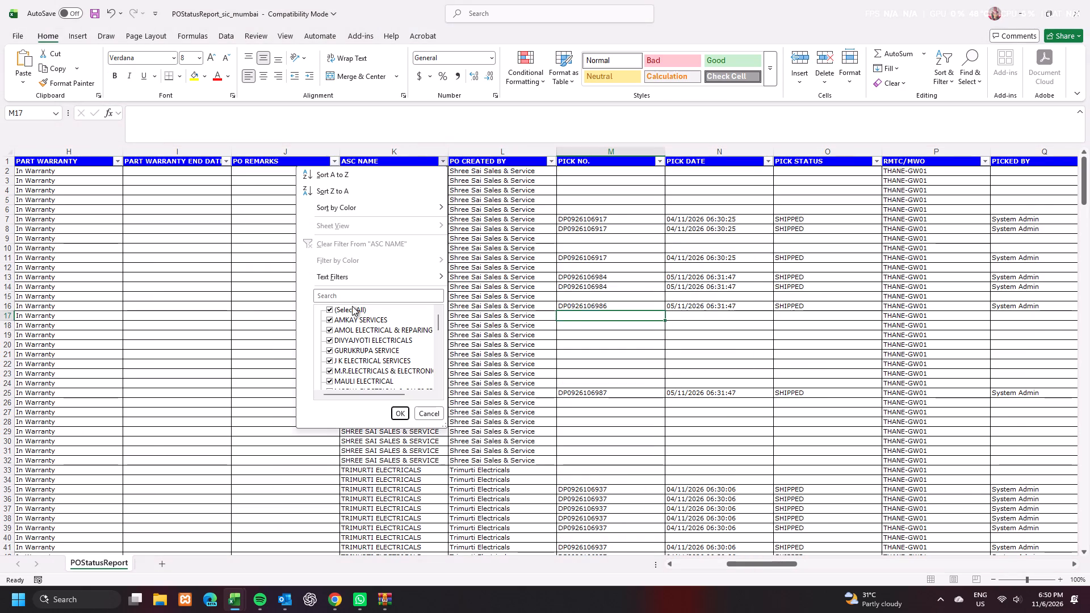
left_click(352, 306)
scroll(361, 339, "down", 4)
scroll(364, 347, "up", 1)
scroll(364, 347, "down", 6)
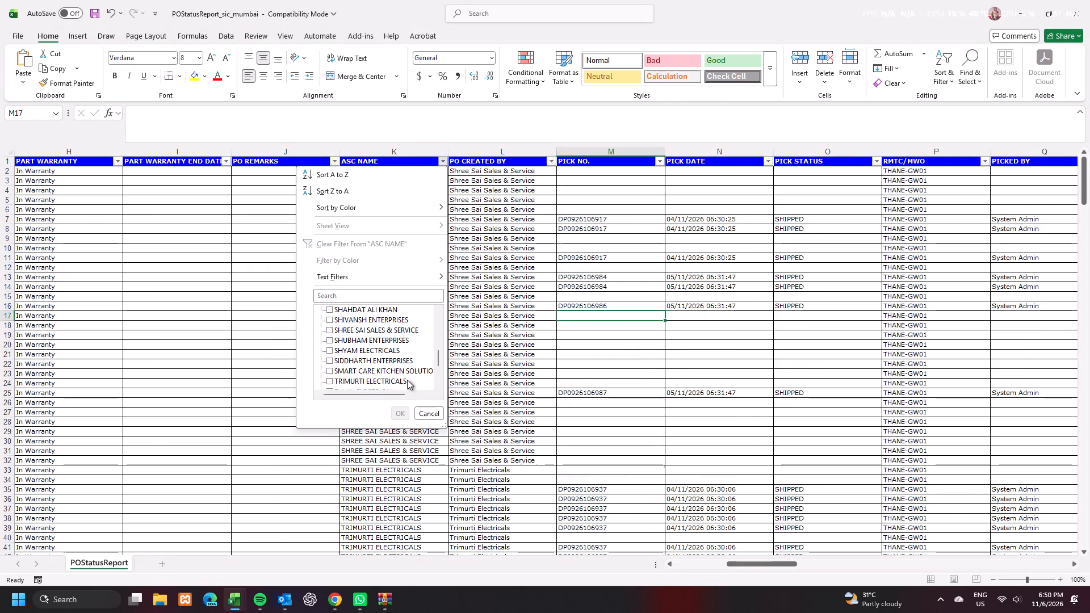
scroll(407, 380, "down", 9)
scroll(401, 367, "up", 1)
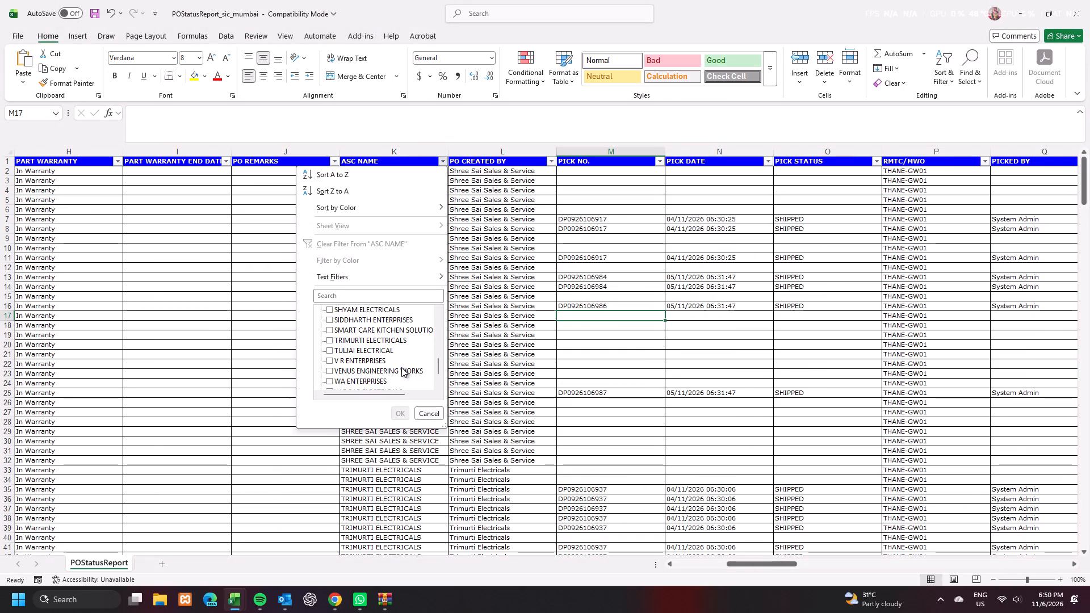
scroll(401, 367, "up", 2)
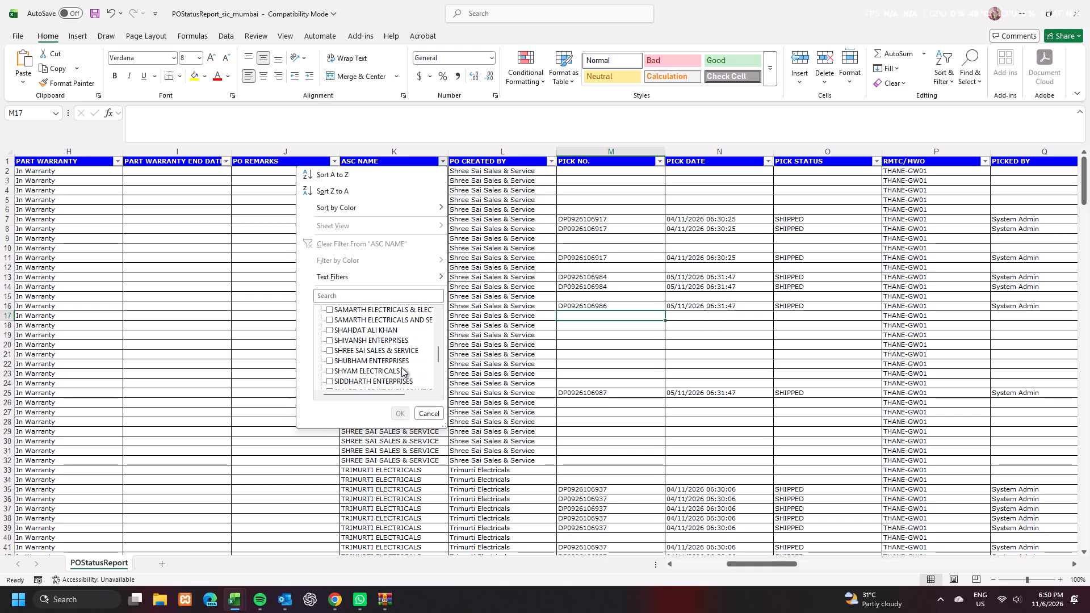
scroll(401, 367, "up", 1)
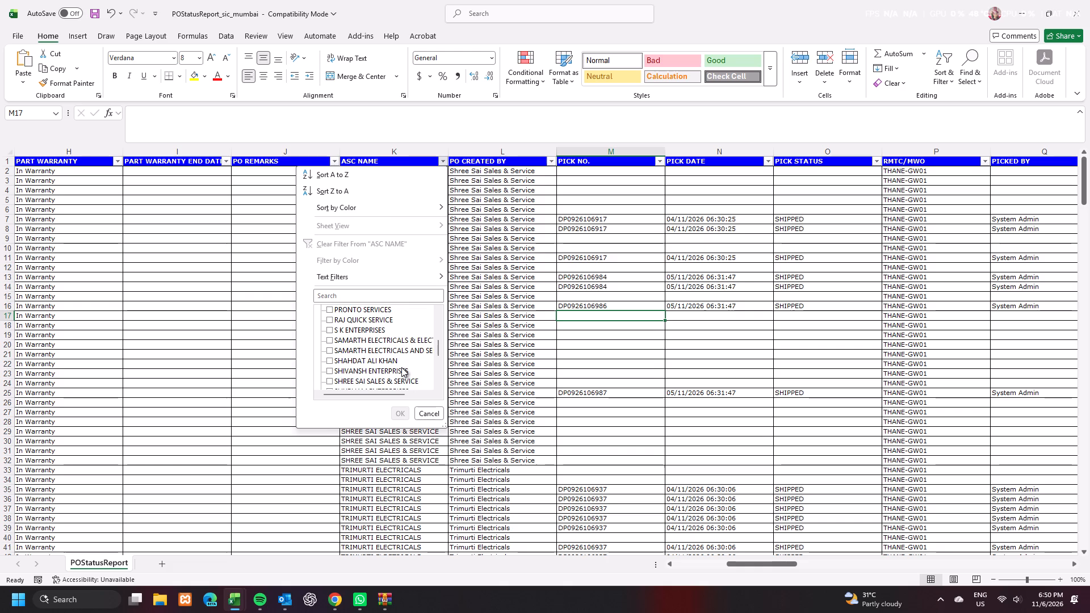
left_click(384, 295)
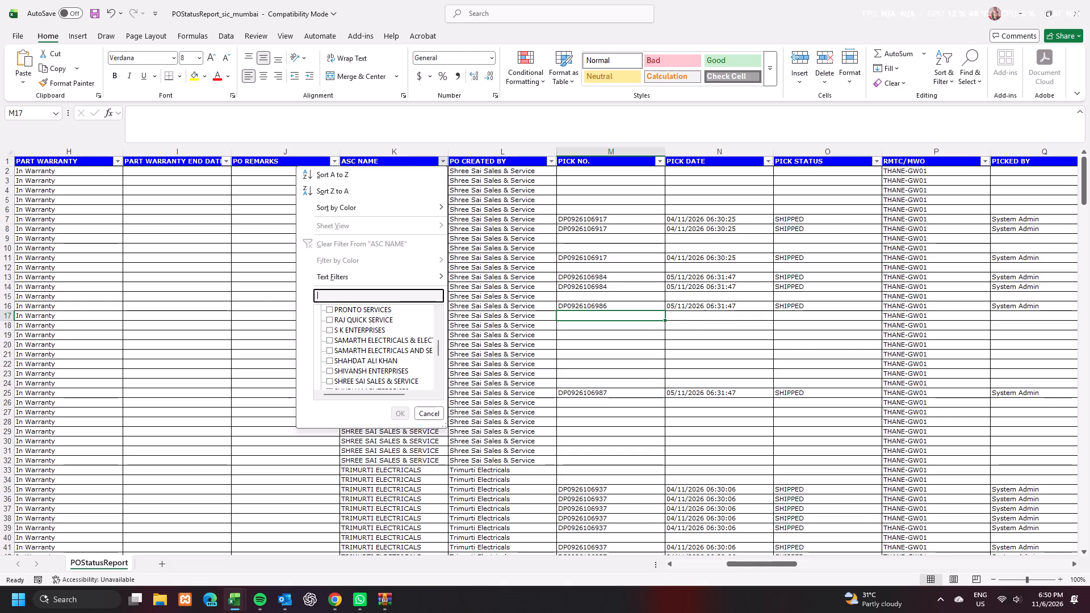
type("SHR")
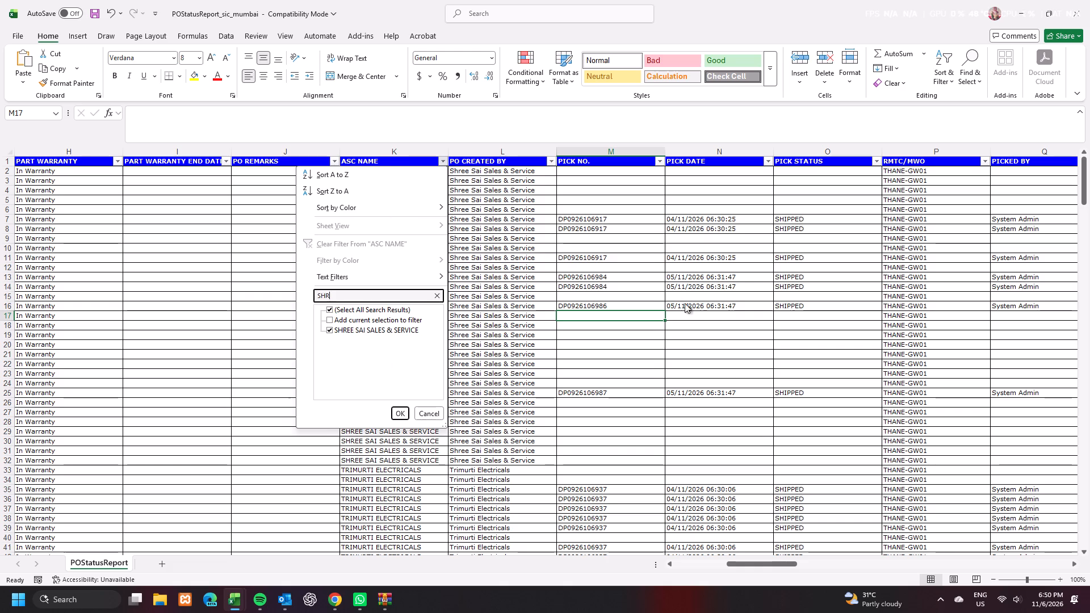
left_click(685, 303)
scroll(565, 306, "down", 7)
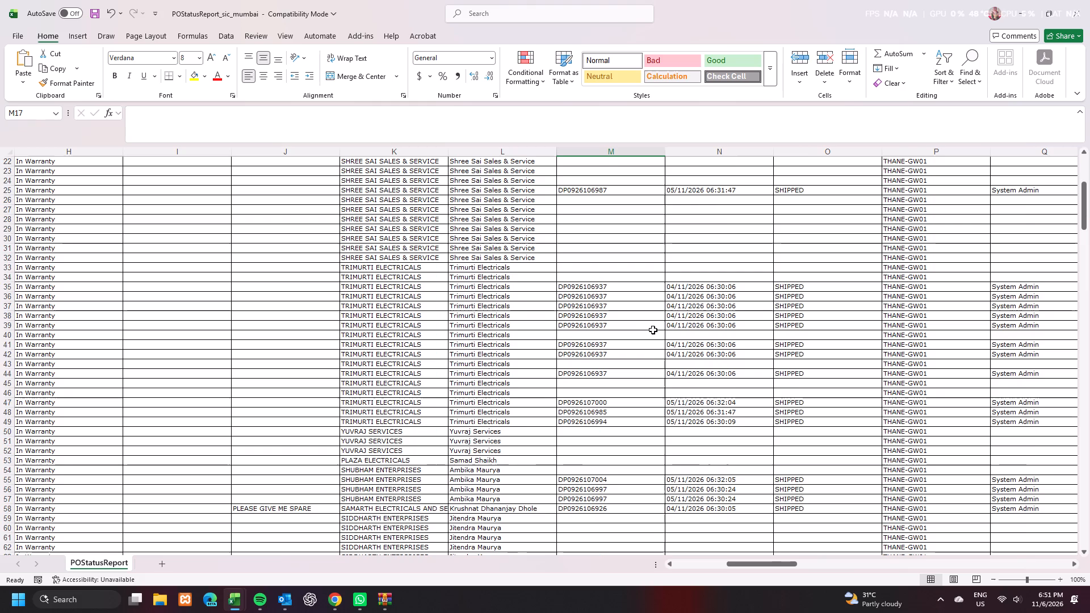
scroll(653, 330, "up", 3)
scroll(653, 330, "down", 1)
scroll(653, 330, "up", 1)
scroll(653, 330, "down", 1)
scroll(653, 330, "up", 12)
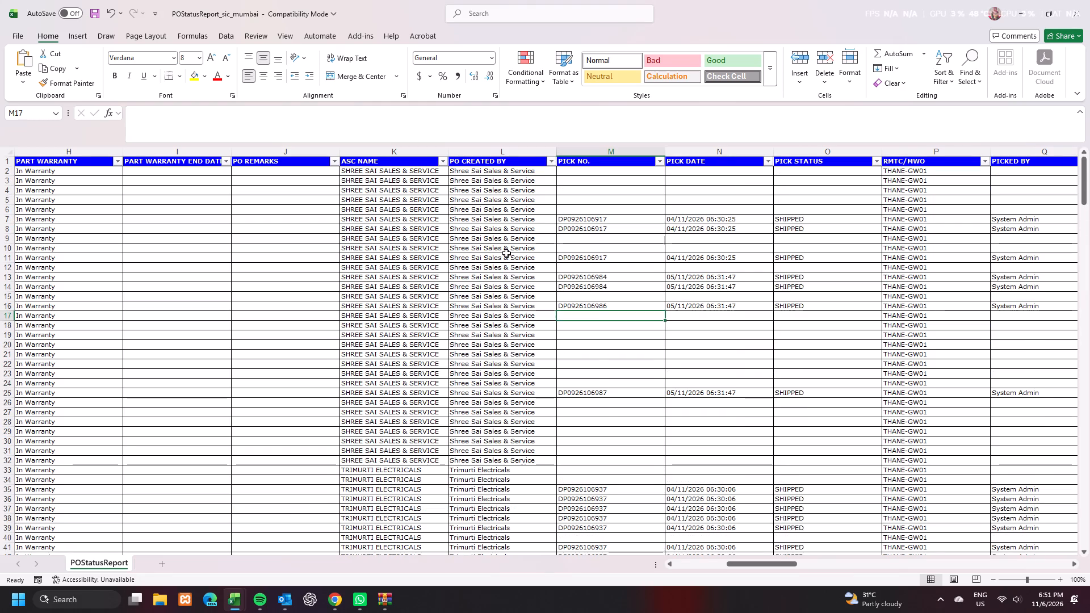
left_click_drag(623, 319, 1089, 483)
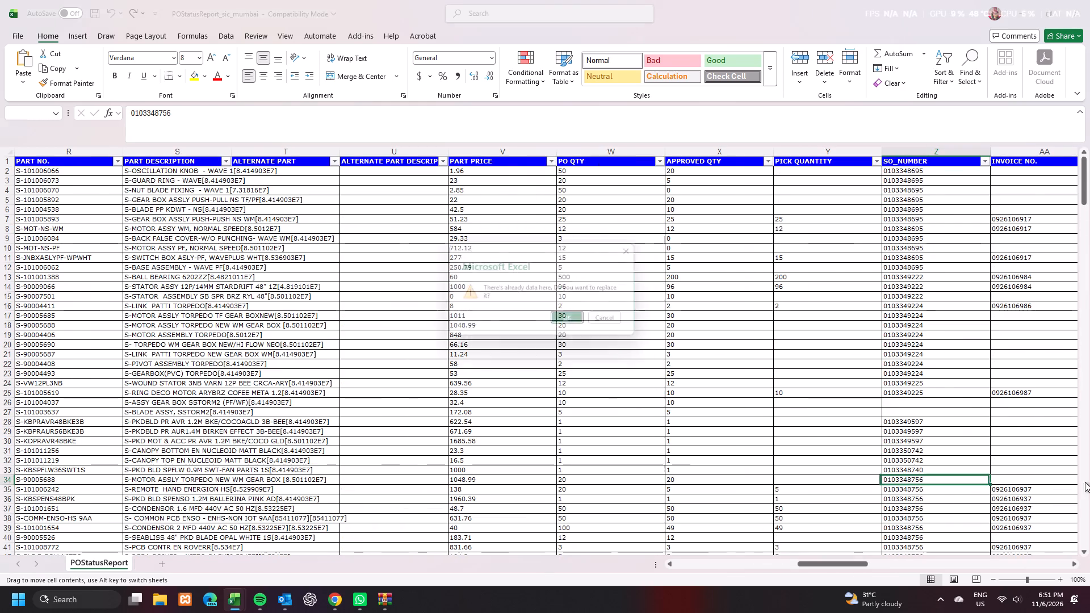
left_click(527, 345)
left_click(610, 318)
Filter the ASC NAME column to show only DIVYAJYOTI ELECTRICALS.
left_click_drag(732, 266, 0, 278)
left_click(233, 269)
left_click(549, 159)
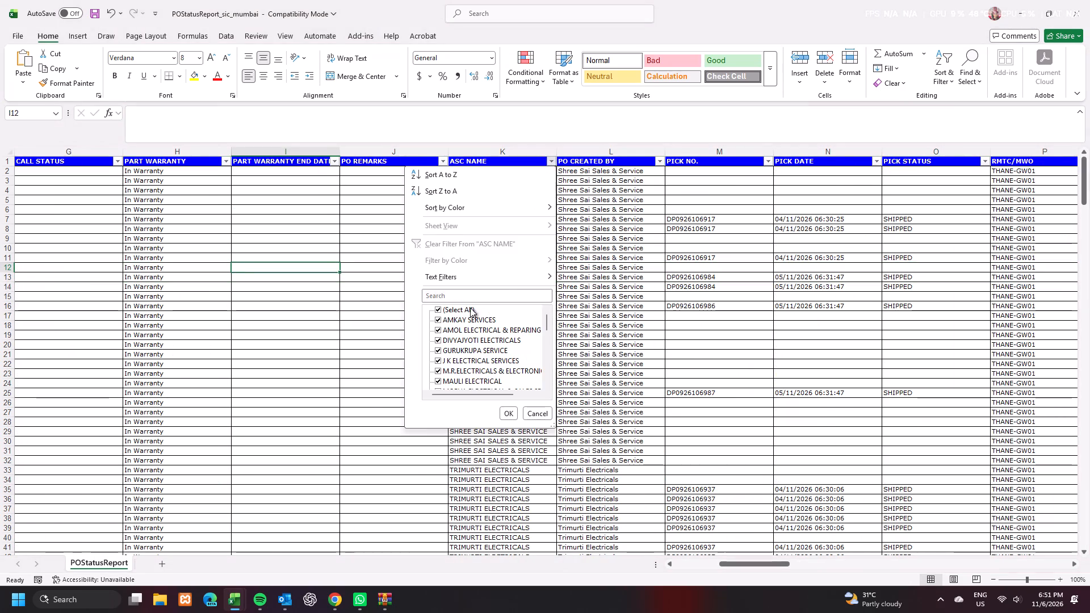
left_click(460, 308)
left_click(458, 339)
left_click(505, 417)
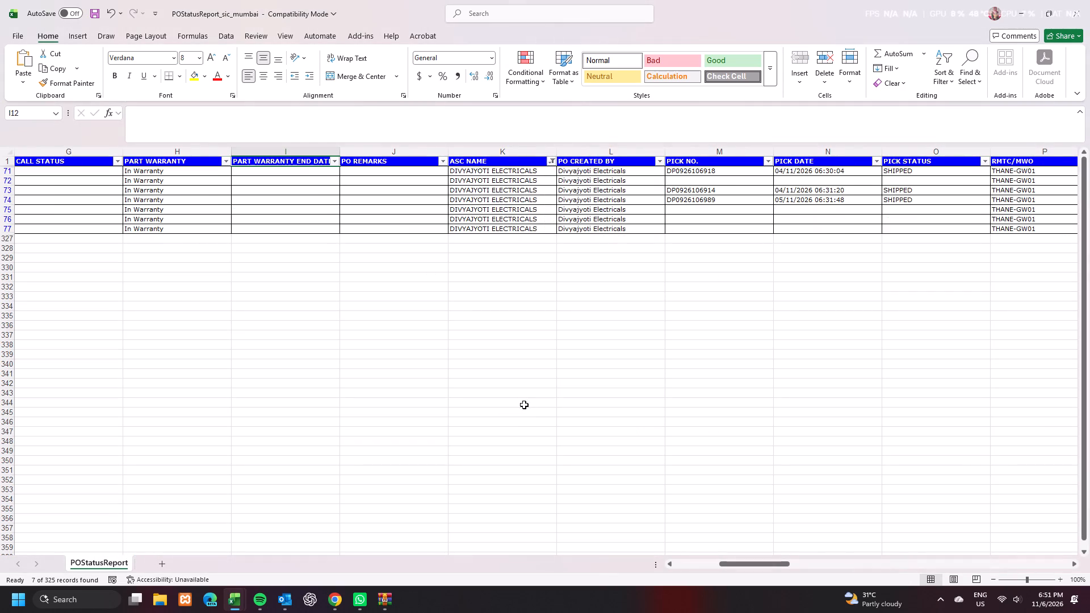
Filter the PICK STATUS column of the DIVYAJYOTI ELECTRICALS rows to show only SHIPPED, excluding blanks.
left_click_drag(526, 295, 1089, 306)
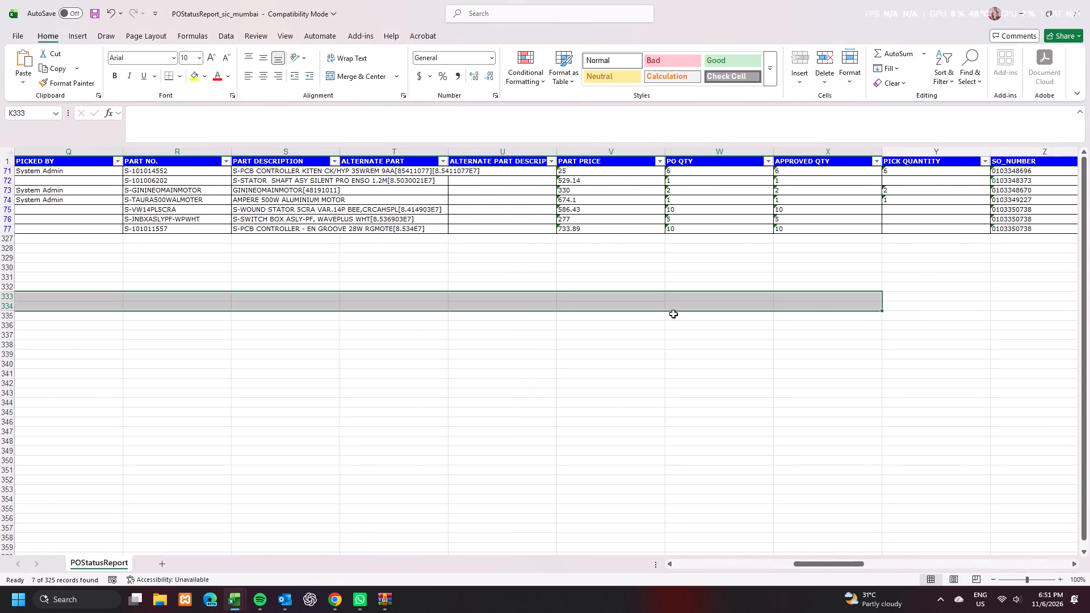
left_click(556, 318)
left_click(335, 158)
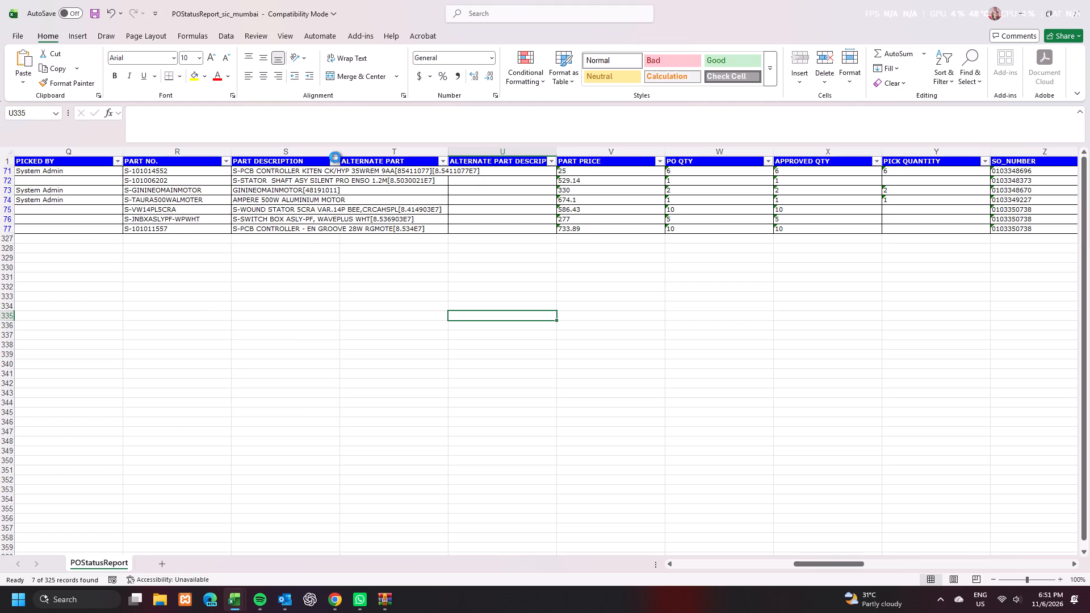
left_click(490, 364)
left_click_drag(623, 299, 0, 342)
left_click(355, 309)
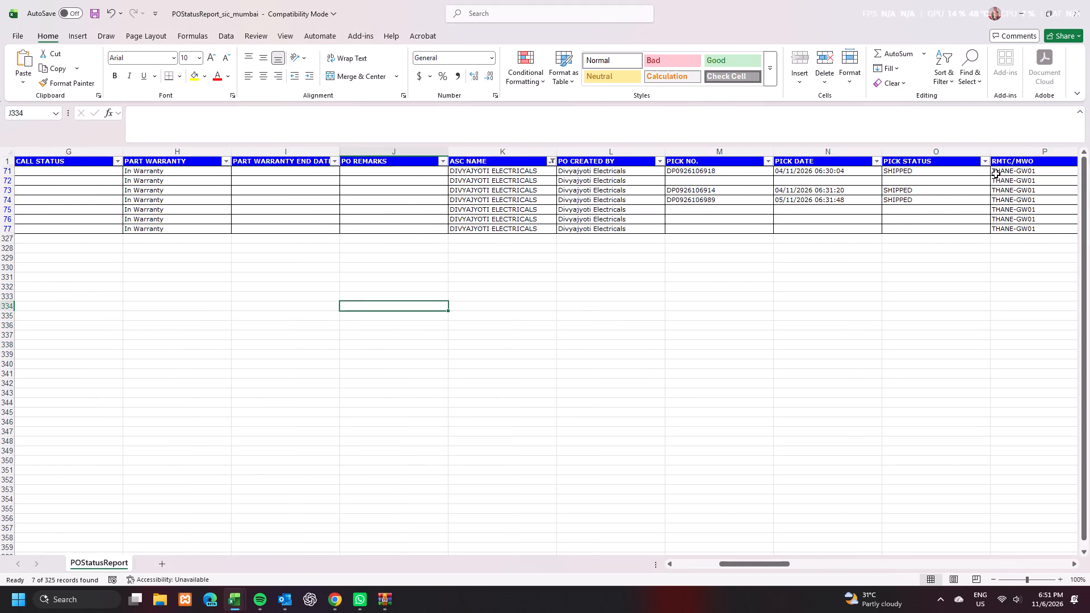
left_click(984, 161)
left_click(886, 330)
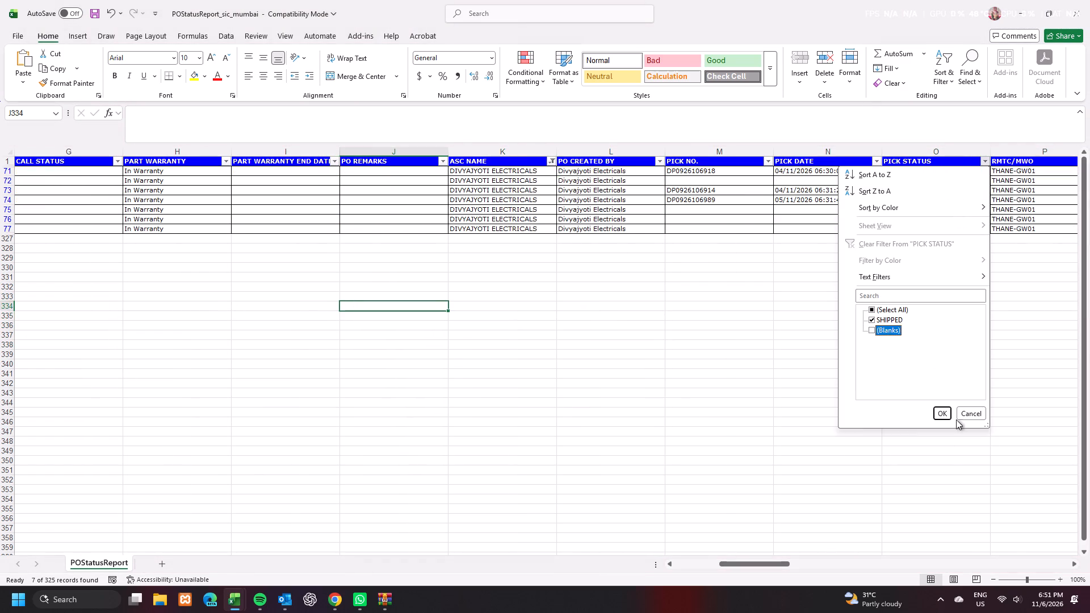
left_click(940, 412)
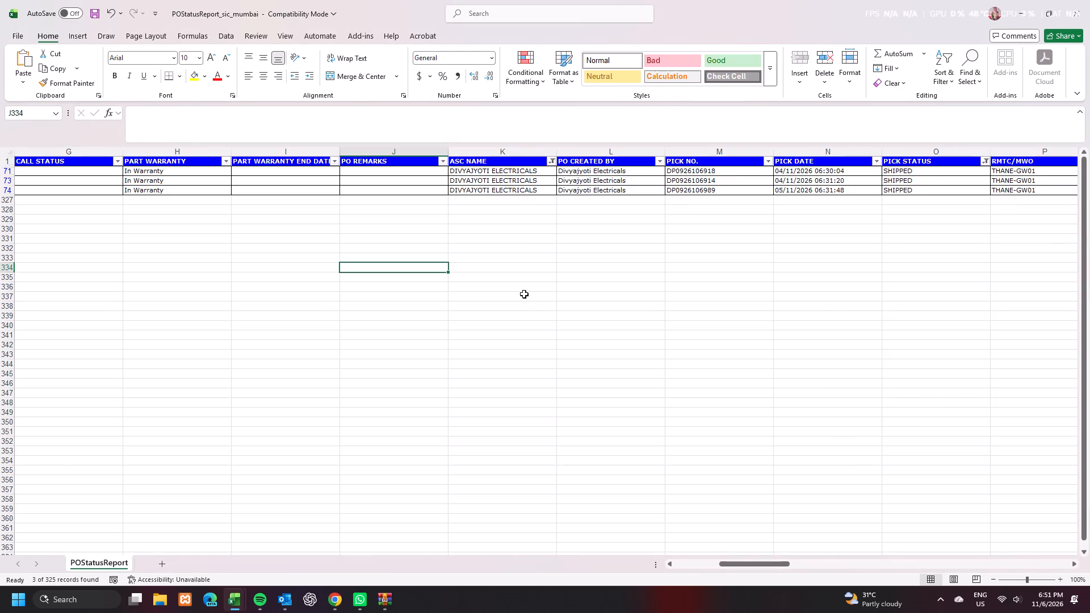
Check the part and quantity columns of the shipped rows, and switch the PICK STATUS filter to show only blanks.
left_click_drag(509, 238, 1089, 242)
left_click(594, 337)
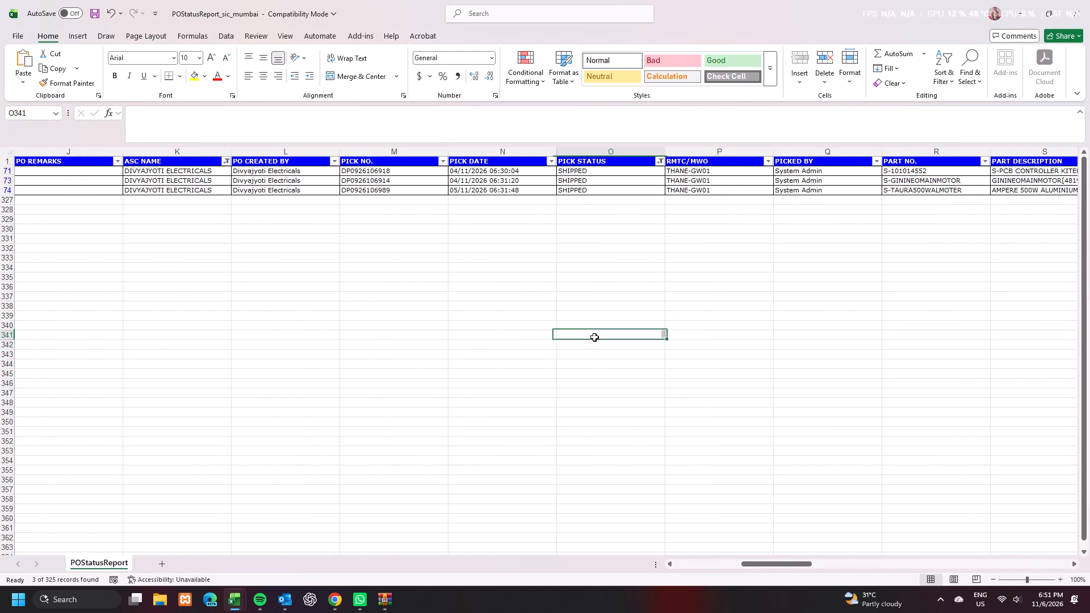
left_click_drag(572, 264, 1089, 354)
left_click(521, 390)
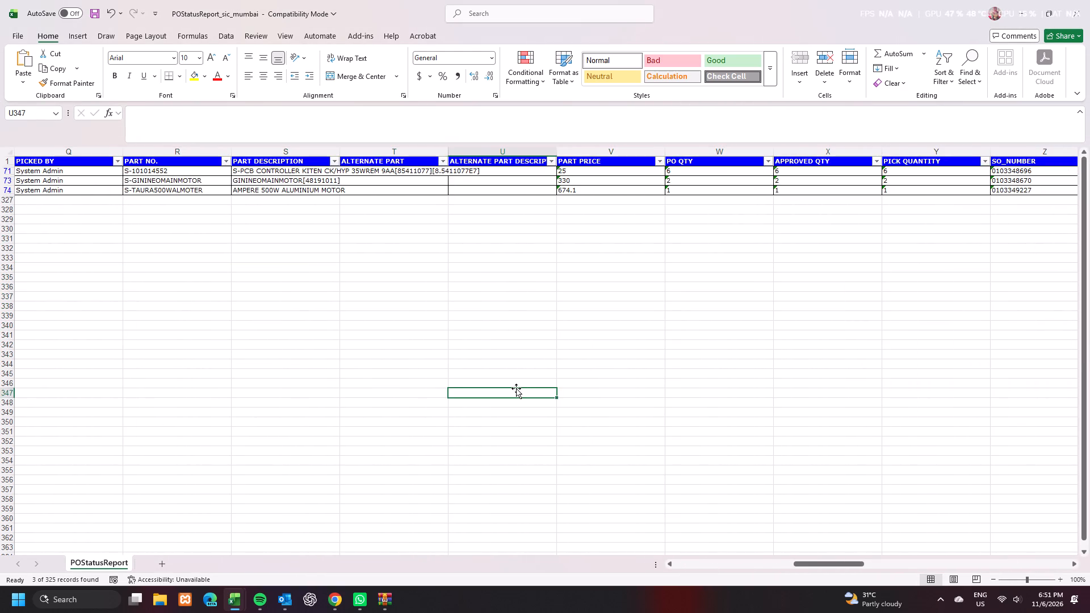
left_click_drag(517, 294, 0, 307)
left_click(416, 293)
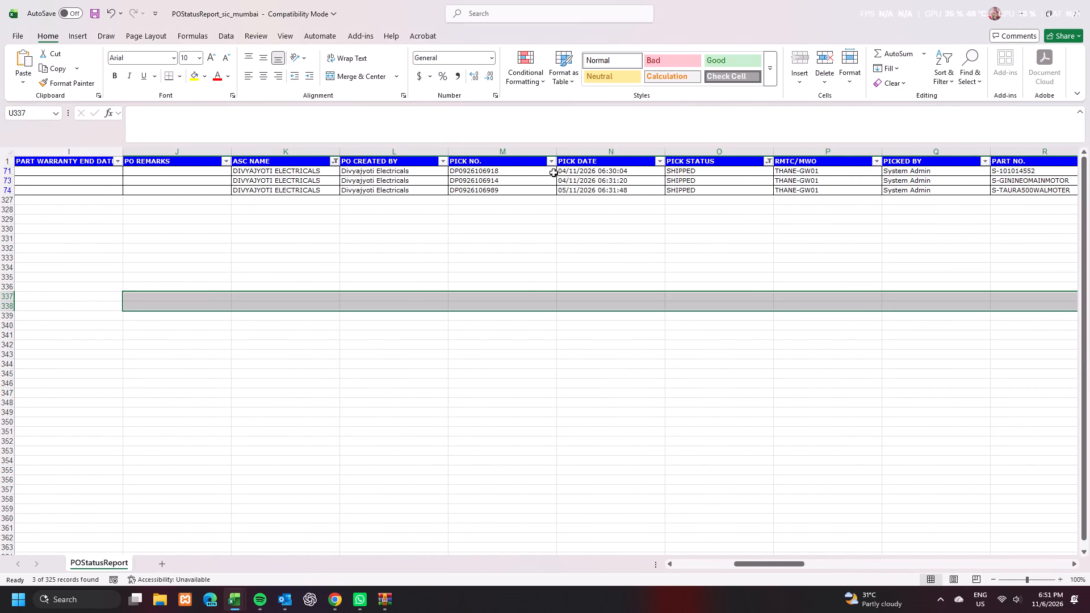
left_click(554, 173)
left_click(768, 162)
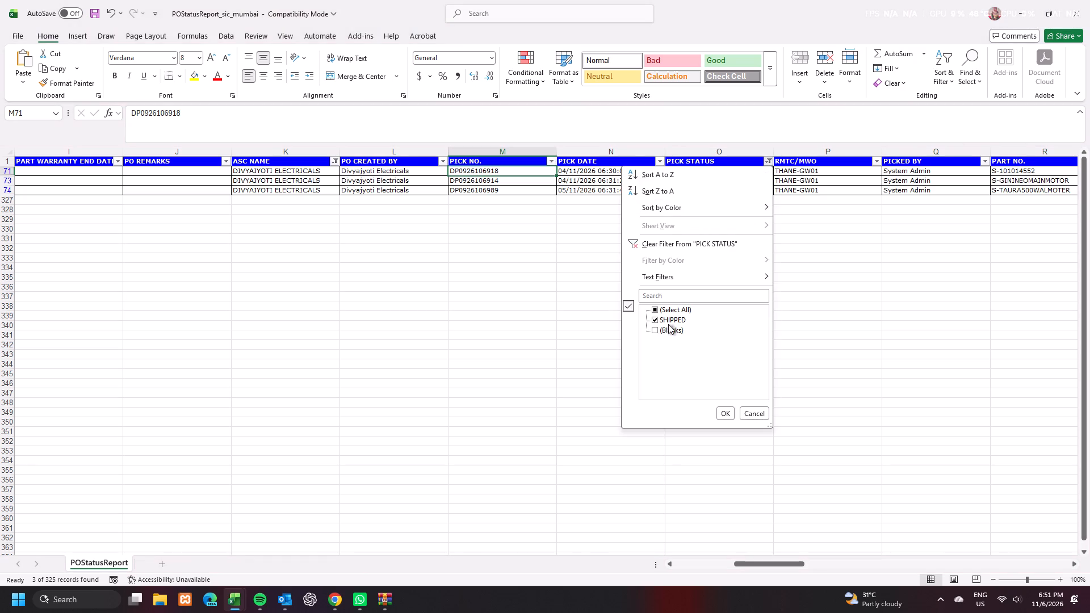
left_click(668, 323)
left_click(669, 329)
left_click(723, 417)
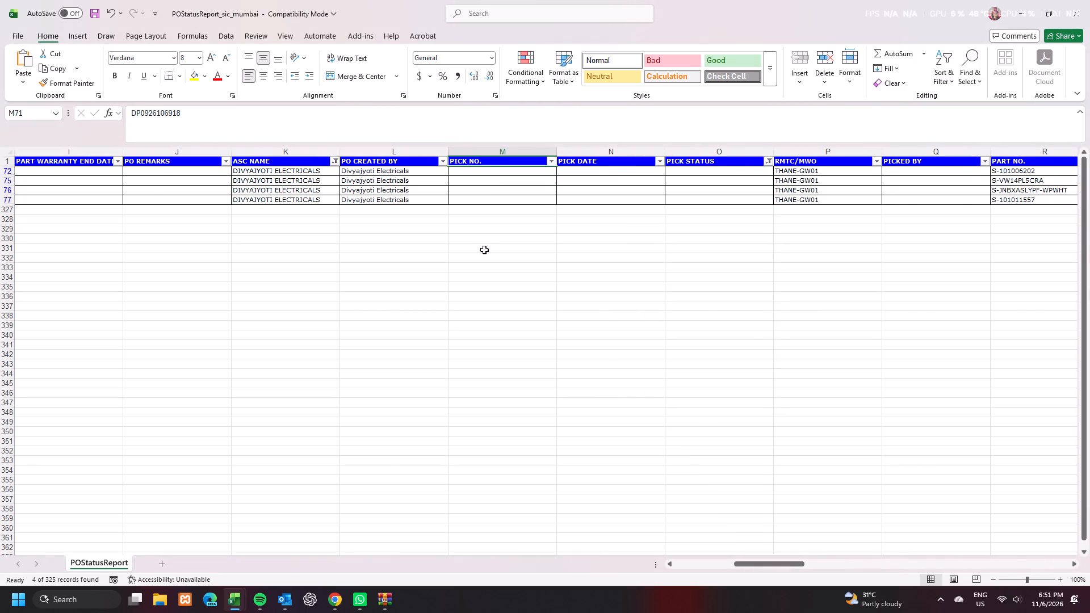
Check the part, quantity, SO number and invoice columns of the blank-status rows, and close the report without saving.
left_click_drag(484, 250, 1089, 251)
left_click(670, 324)
left_click_drag(516, 208, 1073, 247)
left_click_drag(592, 285, 1089, 285)
left_click(1089, 0)
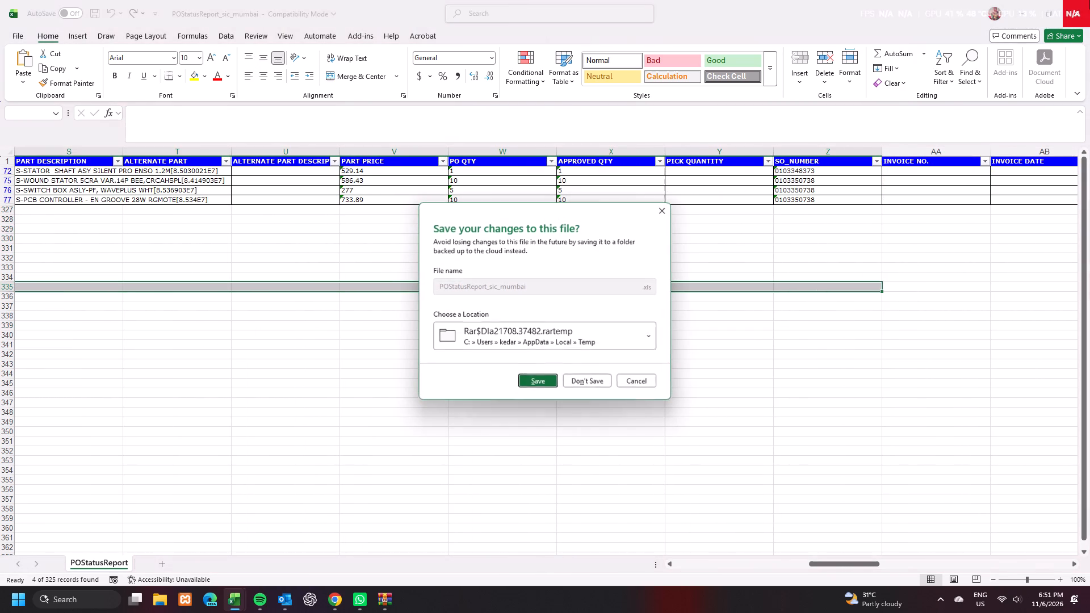
left_click(601, 382)
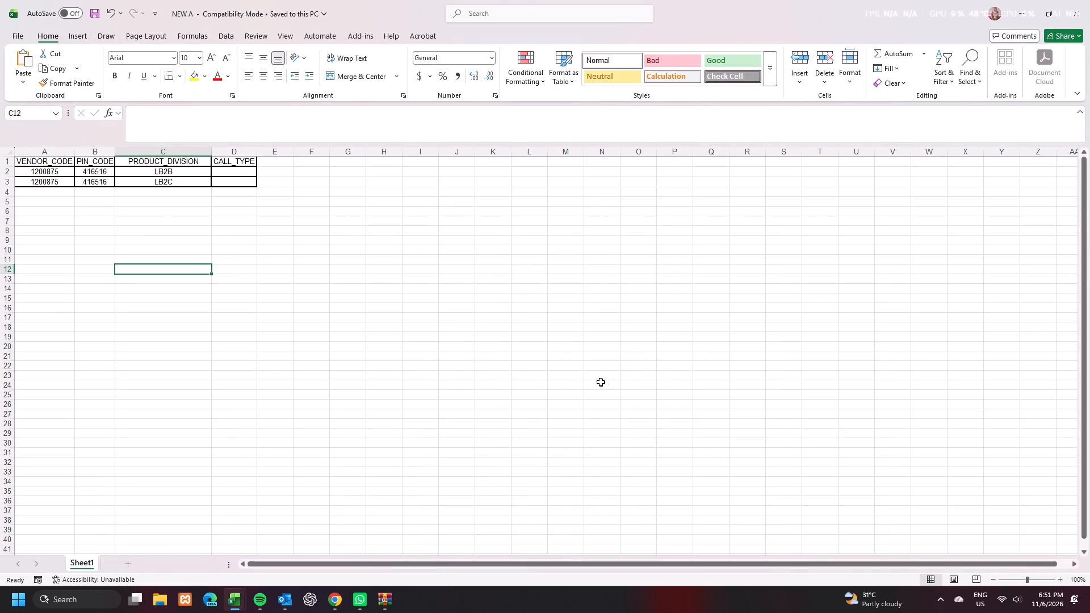
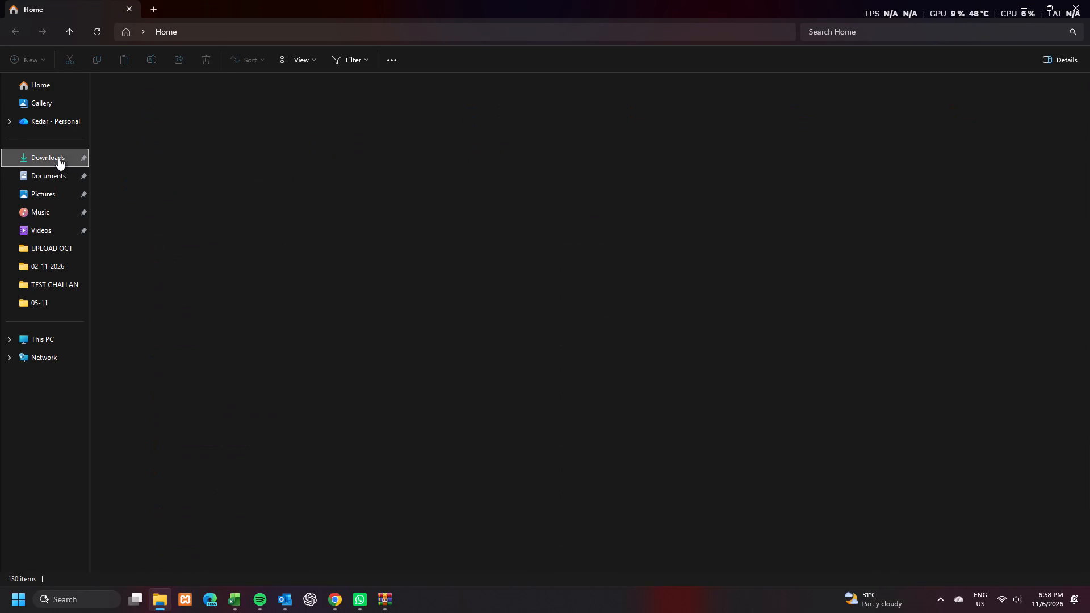
Open the WhatsApp image of the 02/11/2026 dispatch list from Downloads, rotate it upright and examine its document numbers and receiver names.
double_click(538, 95)
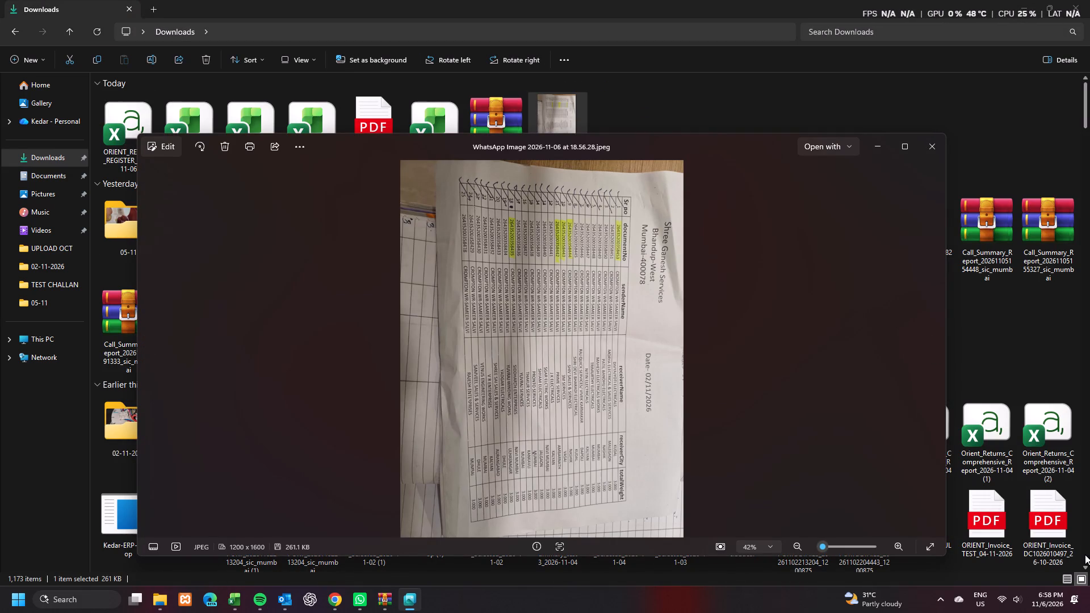
double_click(204, 150)
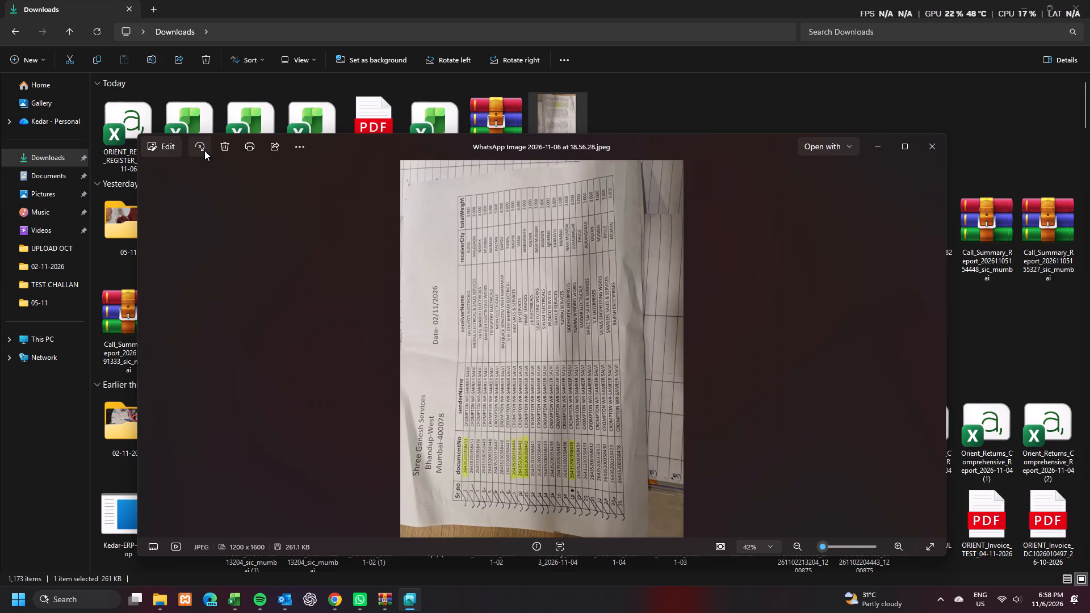
left_click(204, 150)
scroll(336, 337, "up", 6)
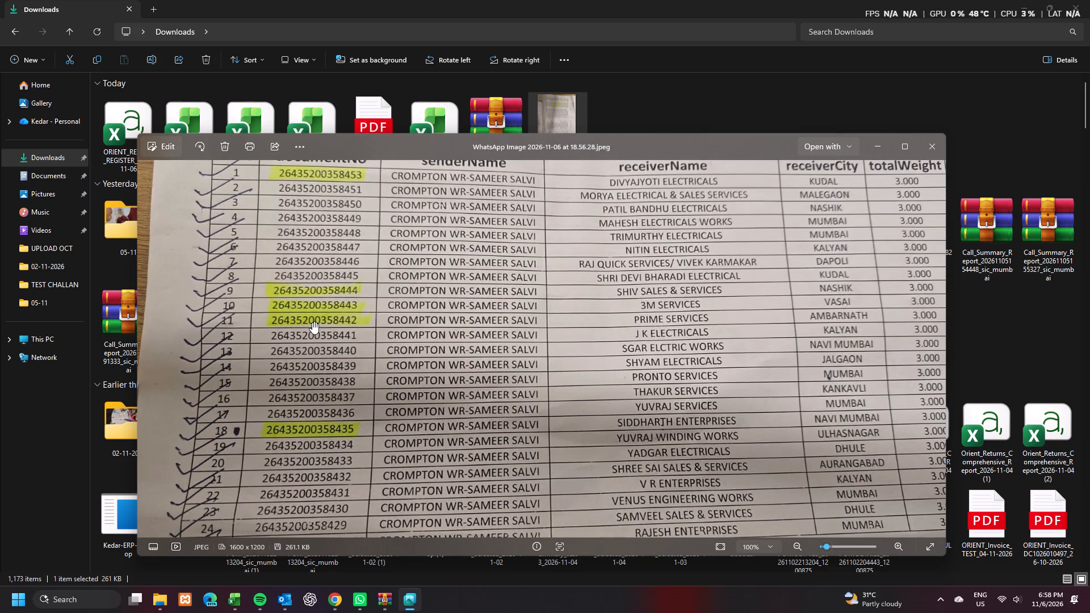
Examine the photographed dispatch list dated 02/11/2026, checking its header and the document number, receiver, city and weight columns.
left_click_drag(318, 279, 330, 361)
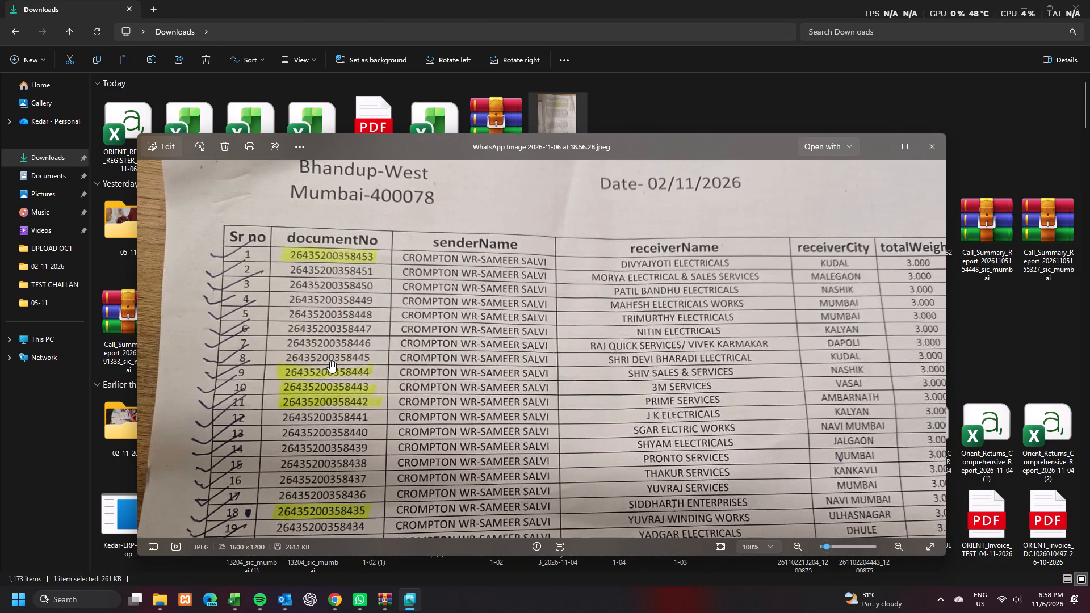
left_click_drag(438, 389, 278, 363)
left_click_drag(300, 334, 472, 462)
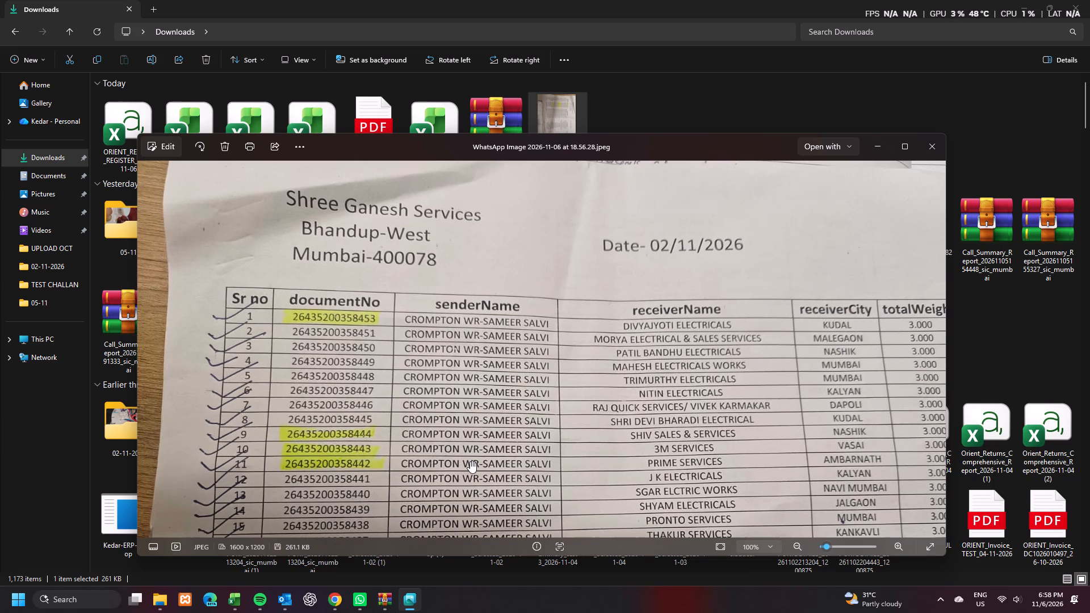
left_click_drag(470, 461, 425, 461)
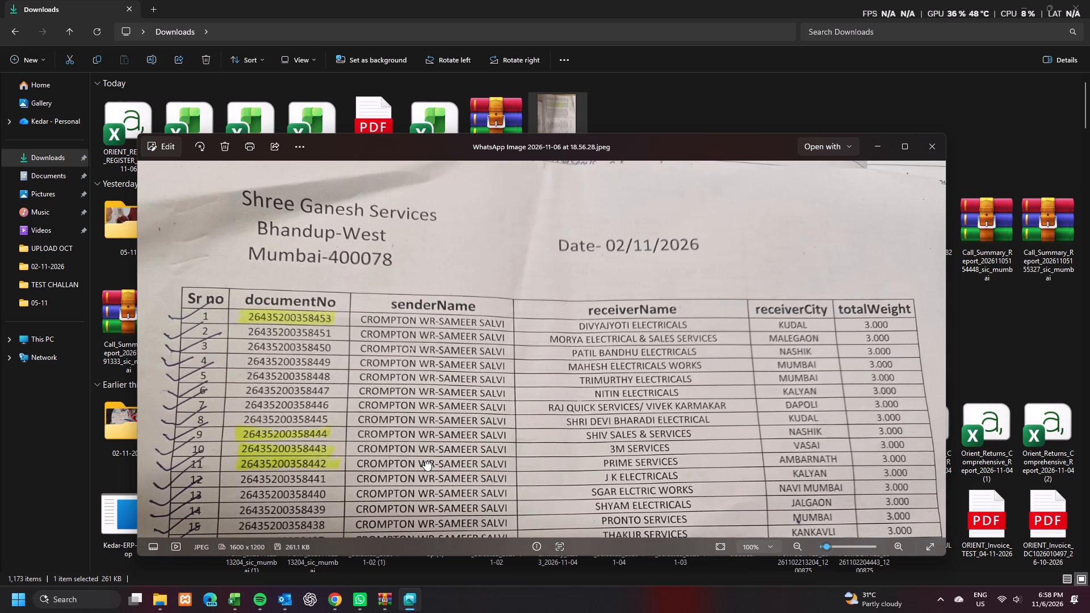
left_click_drag(425, 461, 498, 472)
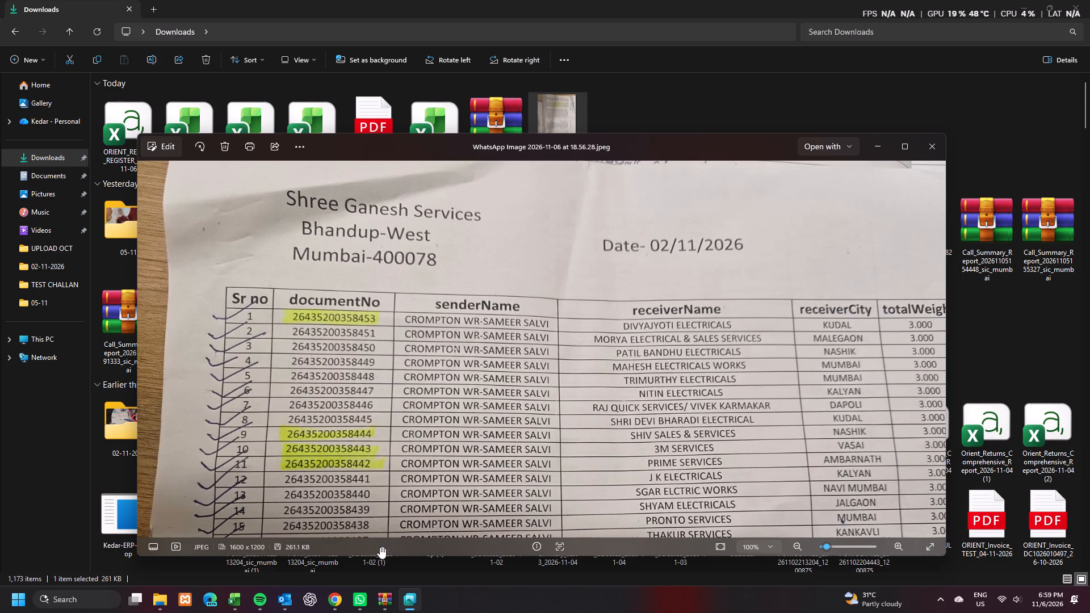
Switch to Chrome, replace the YouTube tab with a new one, and search Google for "shree maruti courier tracking".
left_click(343, 589)
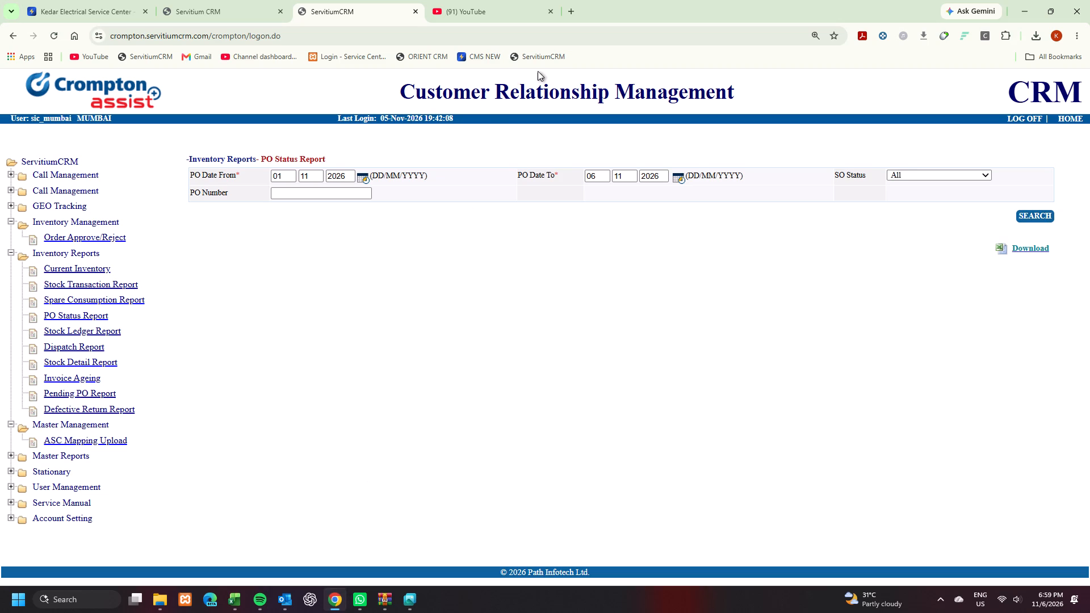
left_click(568, 0)
left_click(548, 7)
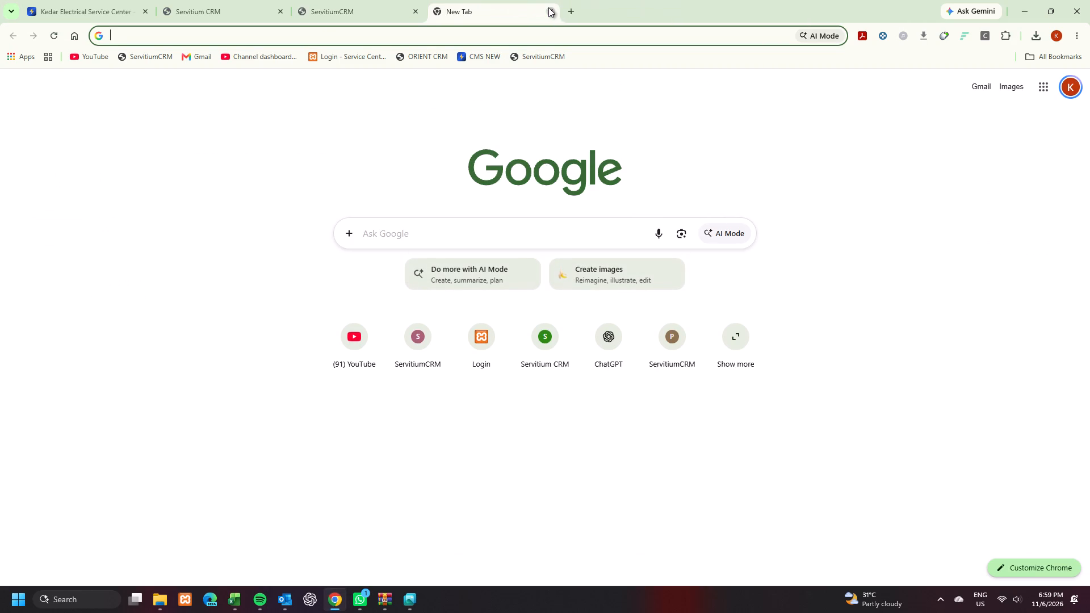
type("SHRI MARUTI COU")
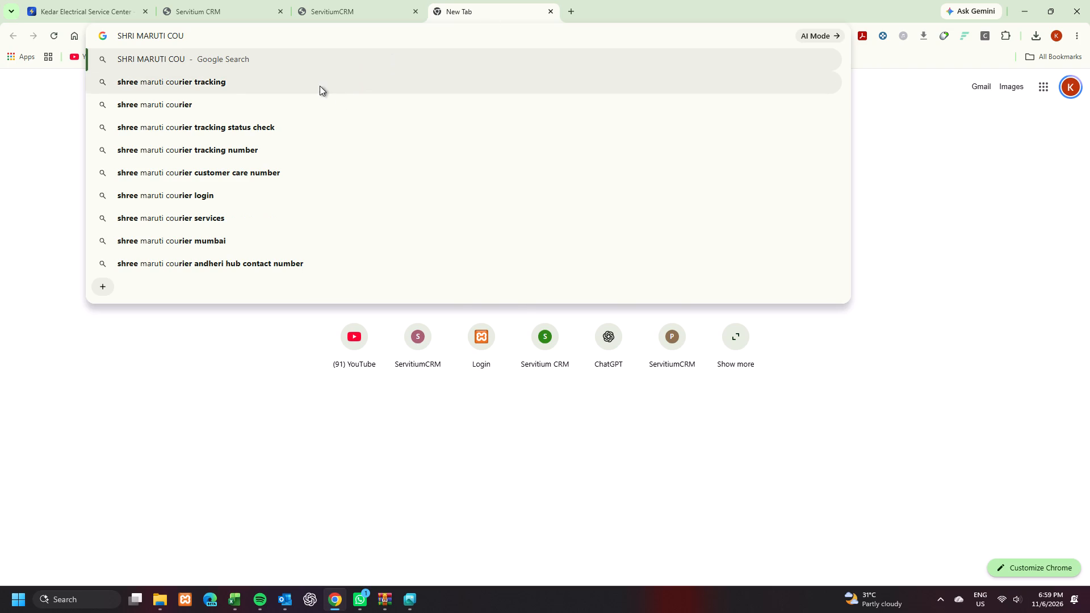
left_click(320, 86)
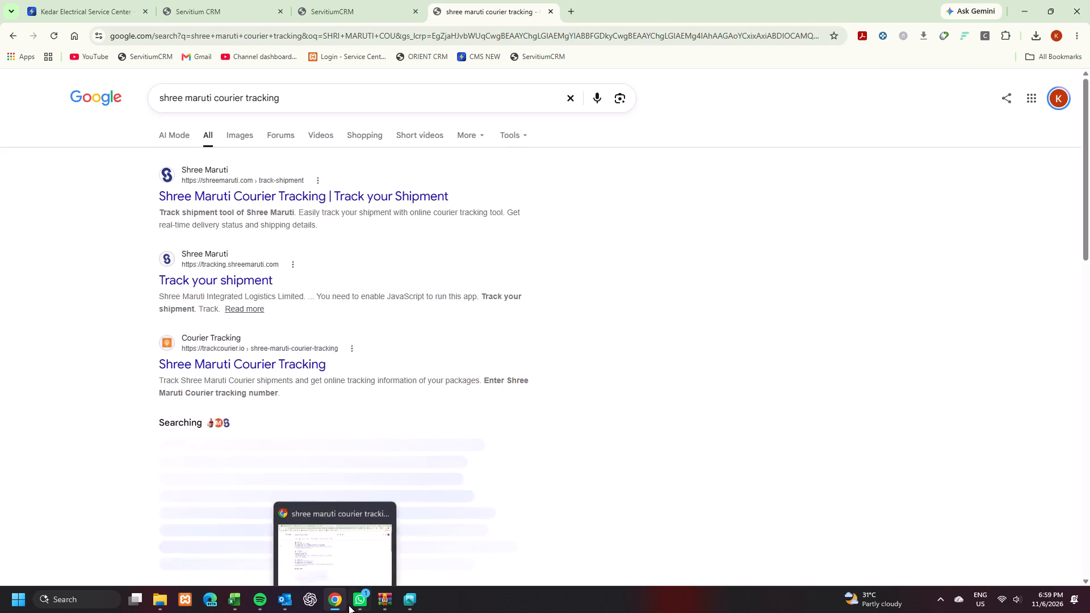
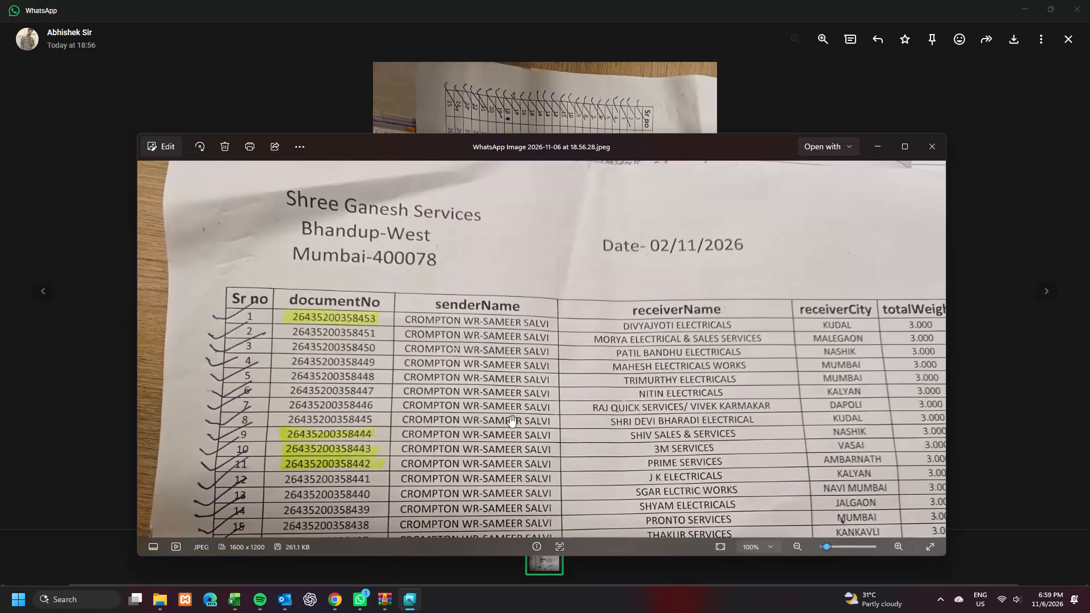
Examine the full photographed dispatch list, from the header through row 25, and the DIVYAJYOTI ELECTRICALS document number in row 1.
scroll(502, 404, "down", 2)
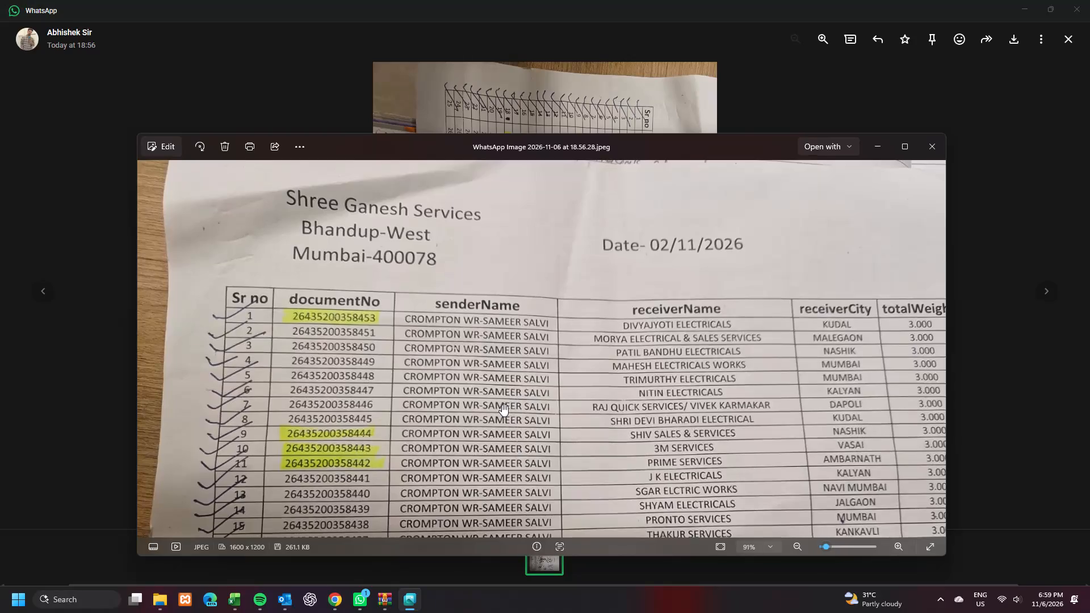
scroll(502, 404, "down", 2)
left_click_drag(513, 330, 529, 405)
left_click_drag(480, 250, 494, 320)
left_click_drag(498, 372, 511, 507)
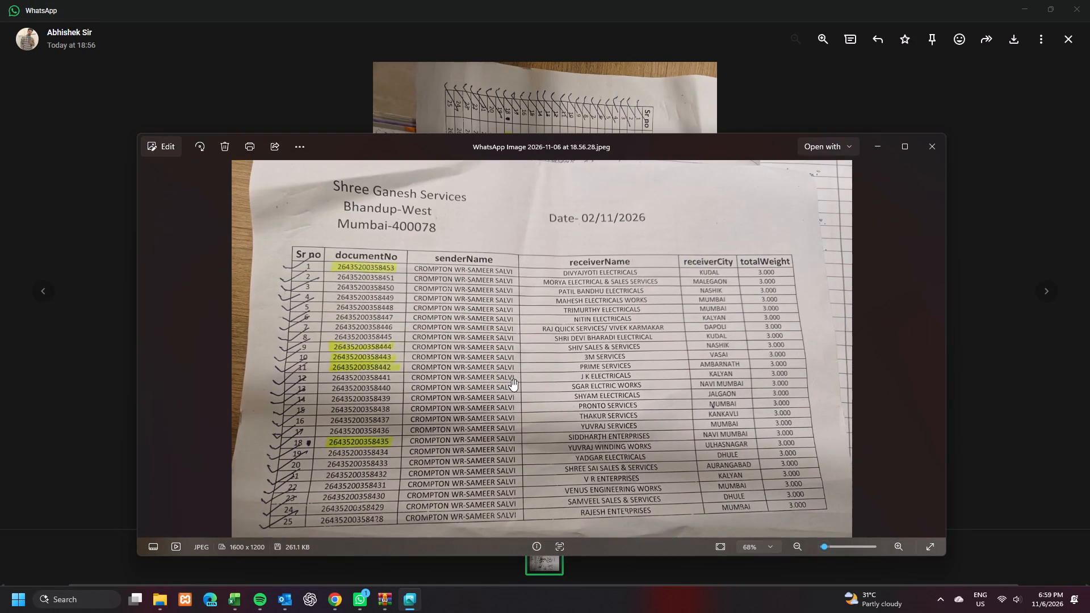
scroll(515, 320, "down", 5)
scroll(509, 365, "up", 5)
left_click_drag(453, 268, 456, 325)
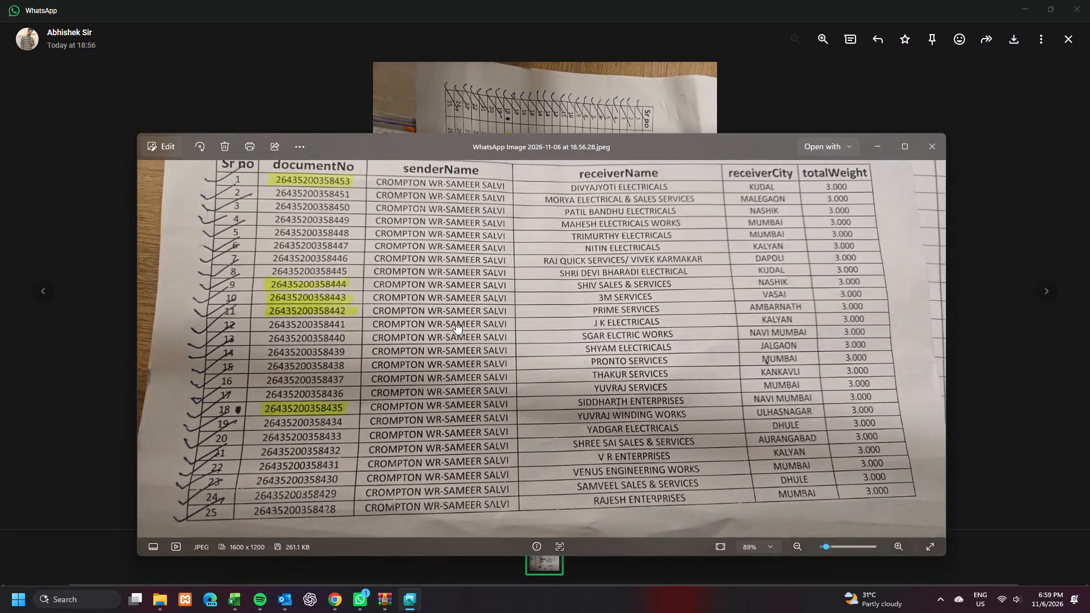
left_click_drag(456, 325, 481, 449)
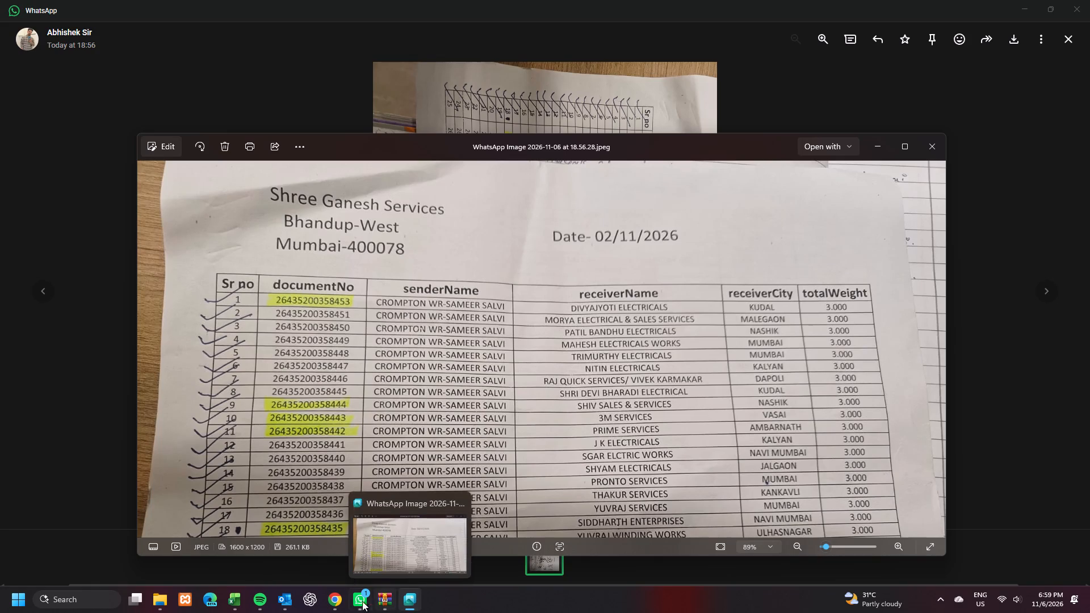
Switch to Chrome, open Shree Maruti's shipment tracking page, and start the AWB number with 2643, consulting the dispatch list photo for the remaining digits.
left_click(333, 598)
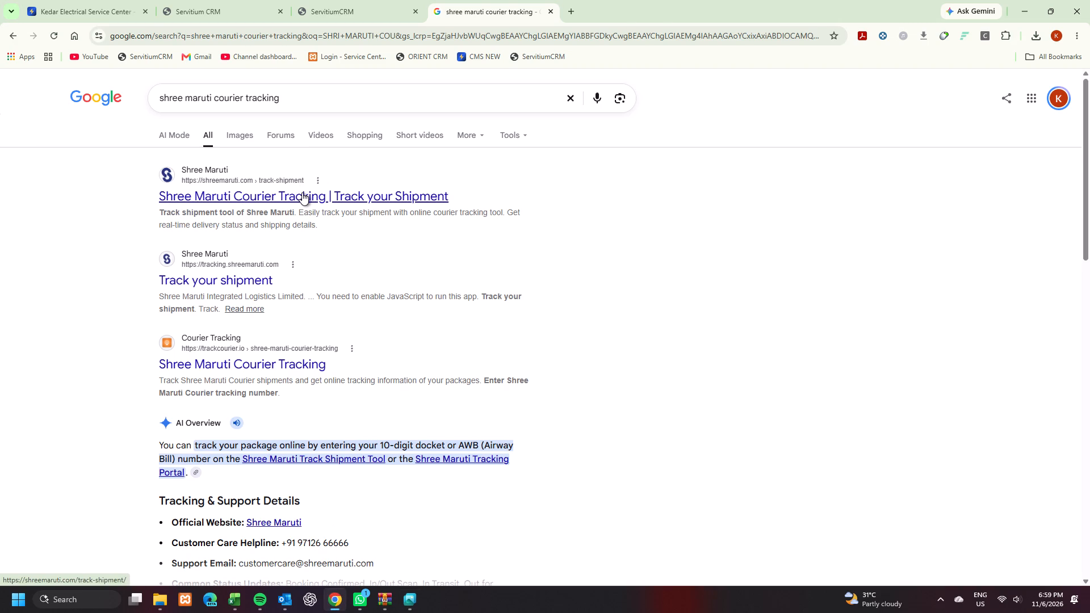
left_click(302, 192)
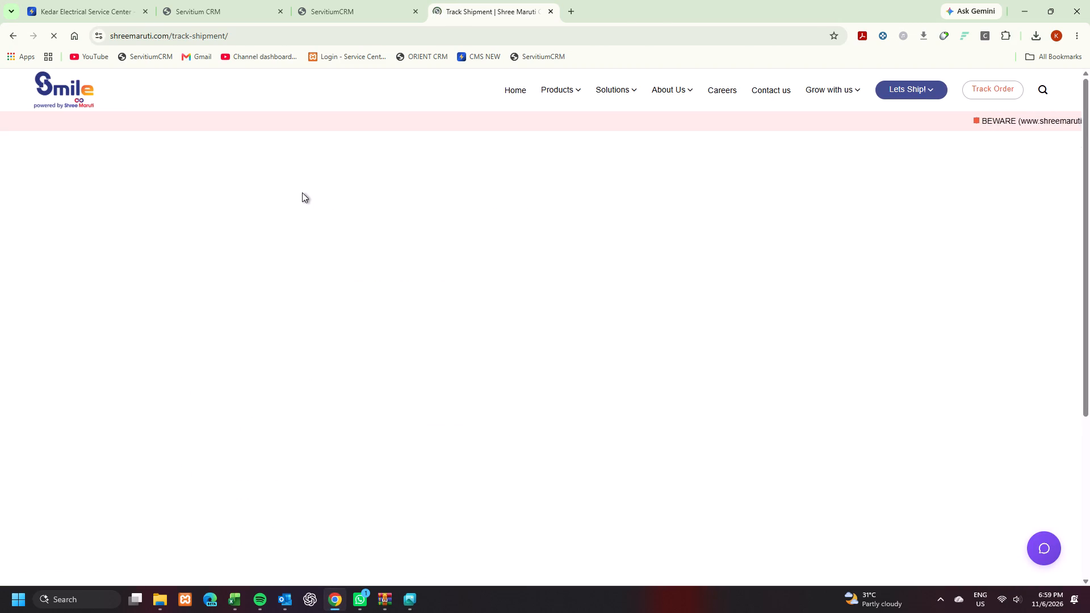
left_click(459, 300)
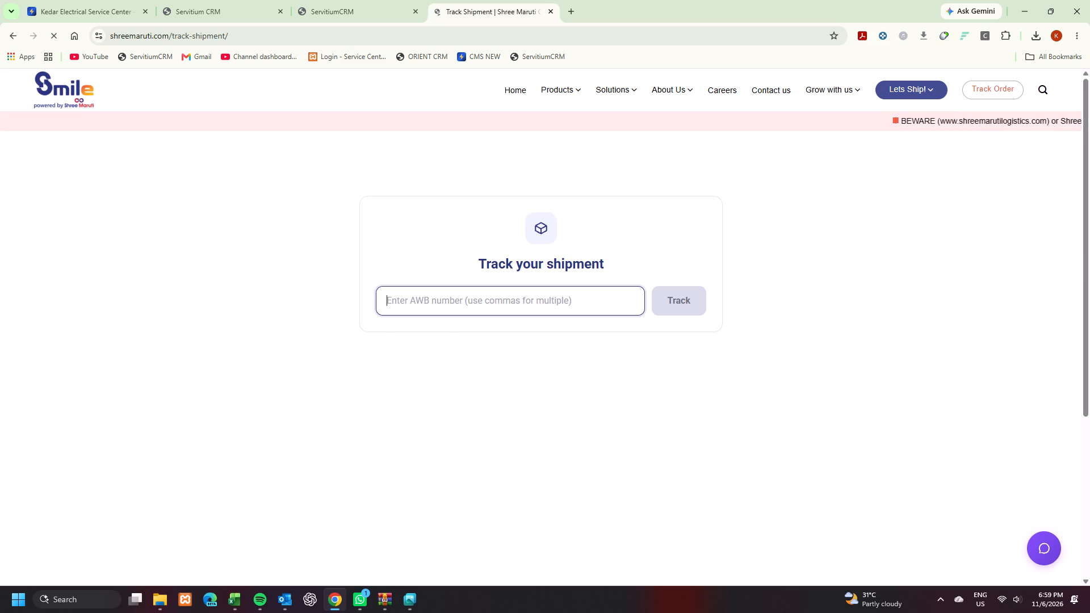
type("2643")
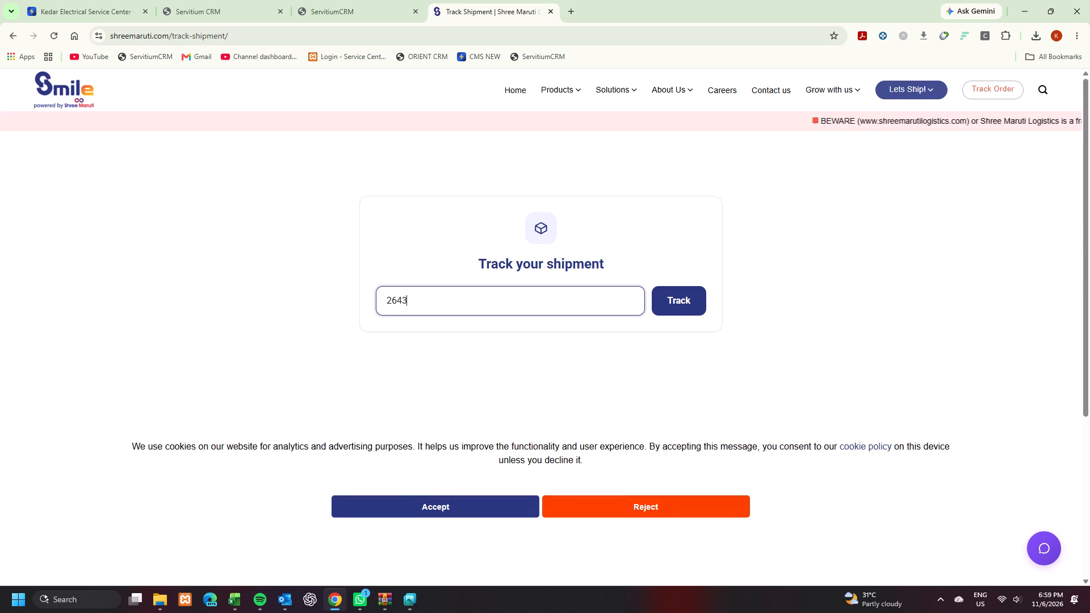
left_click(424, 501)
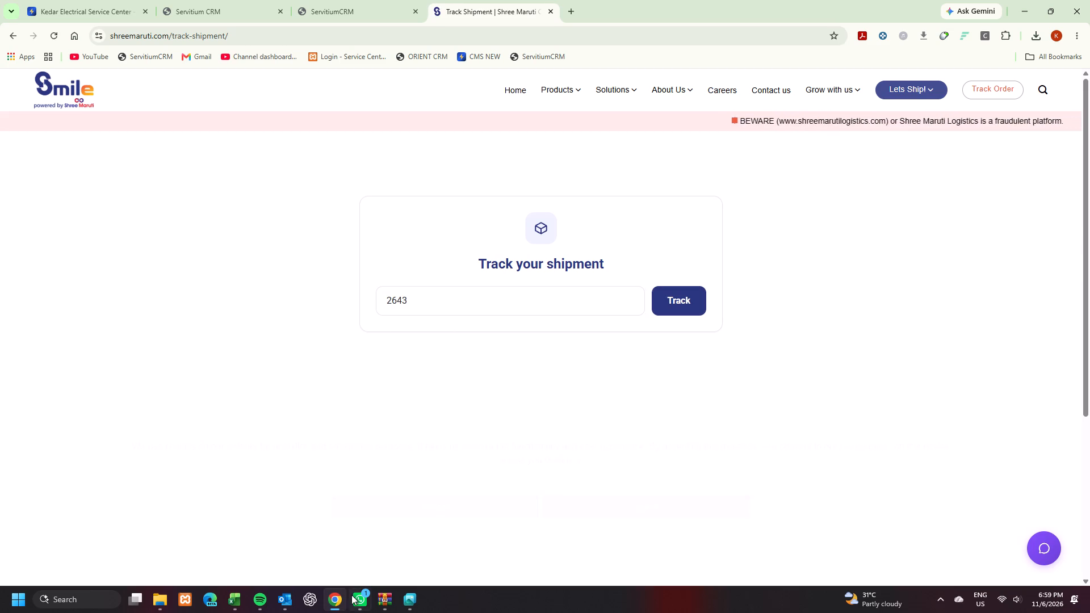
left_click(406, 602)
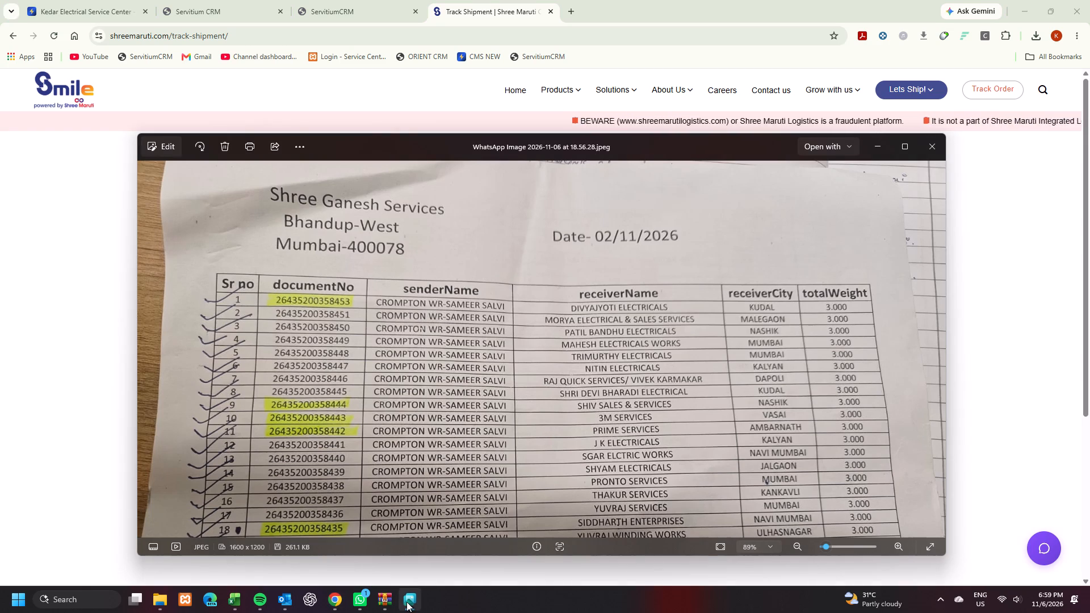
left_click(406, 602)
left_click(462, 303)
type("5200")
left_click(404, 590)
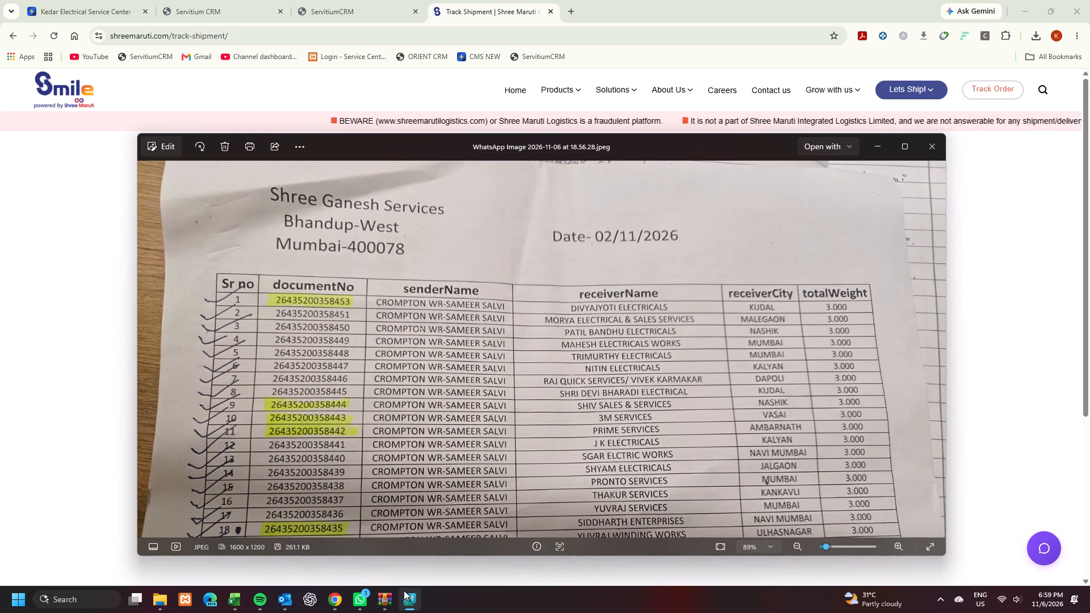
left_click(404, 590)
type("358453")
left_click(652, 300)
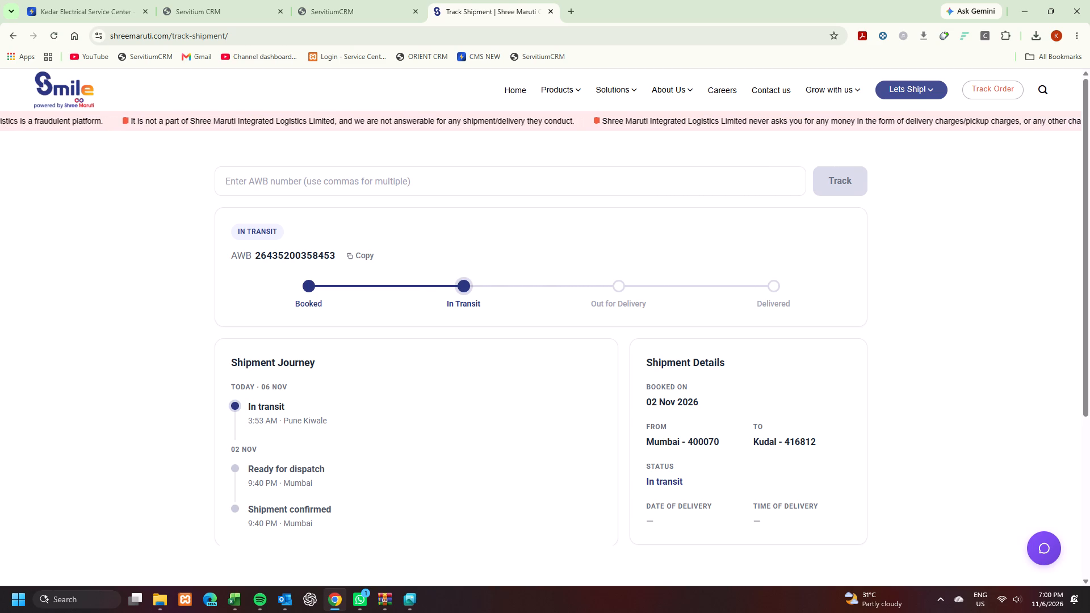
scroll(585, 443, "down", 5)
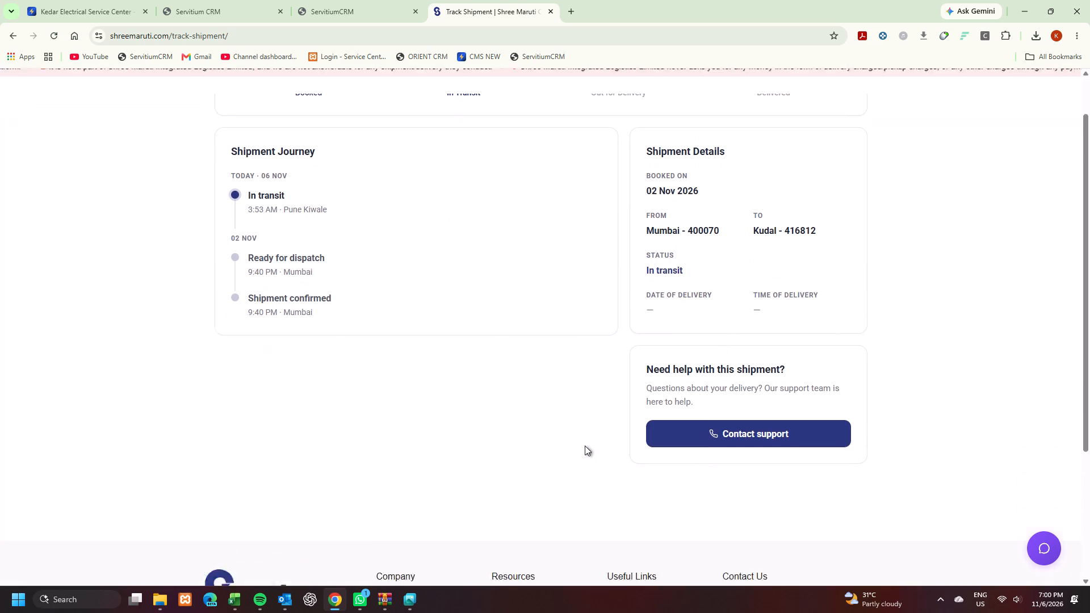
scroll(585, 446, "up", 4)
scroll(585, 446, "down", 1)
scroll(585, 446, "up", 3)
scroll(368, 372, "up", 4)
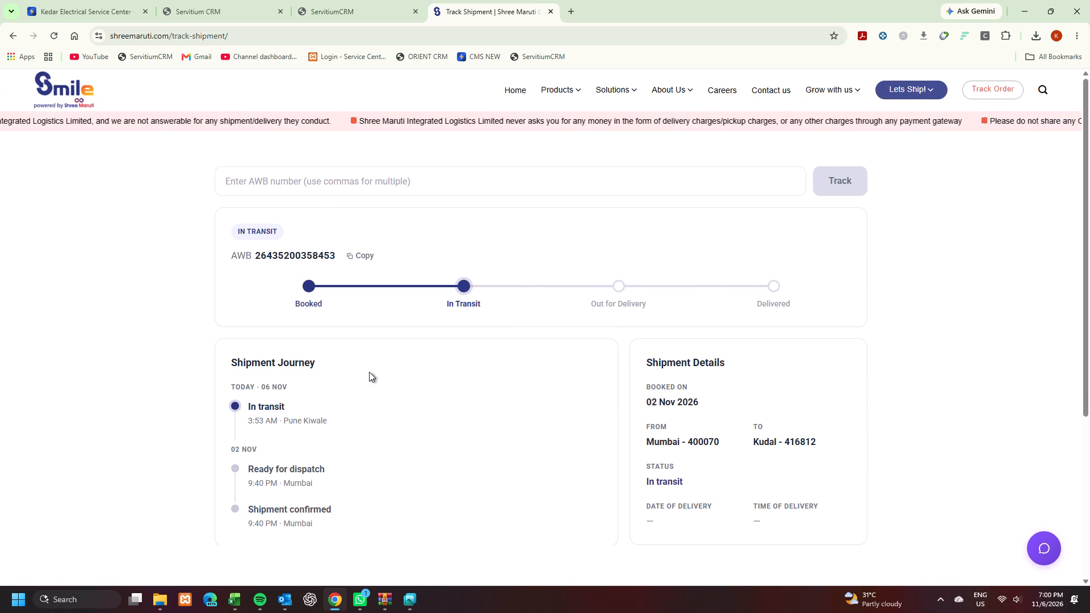
left_click(372, 255)
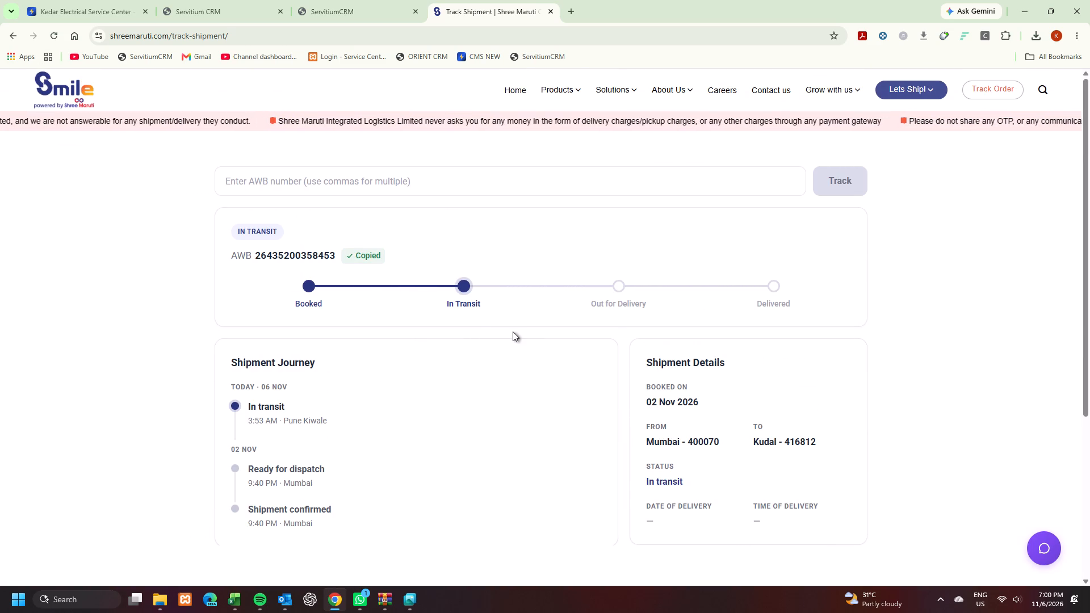
scroll(515, 335, "up", 5)
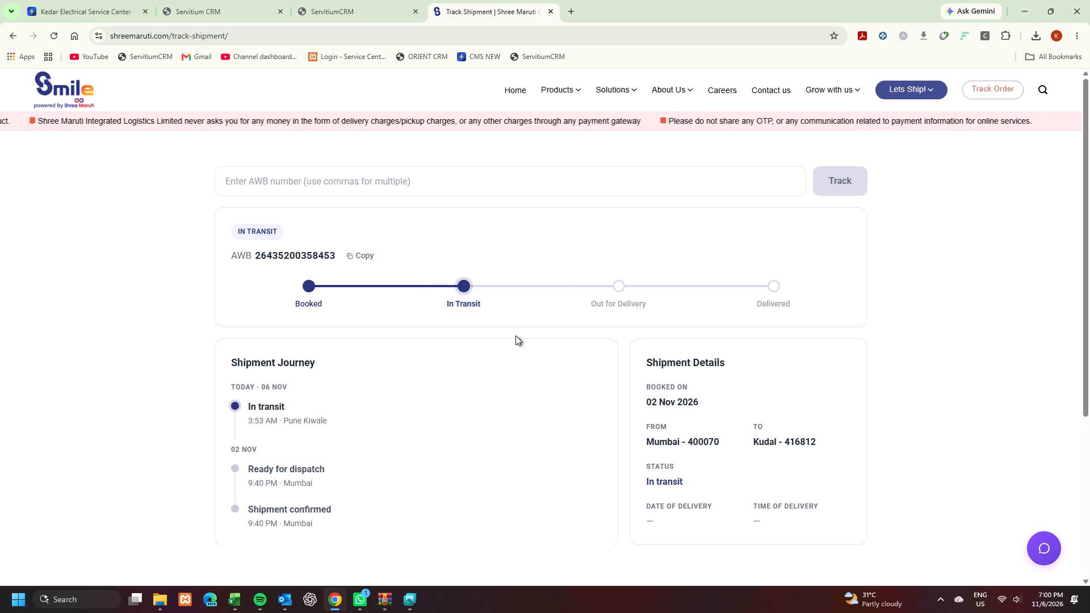
left_click(412, 597)
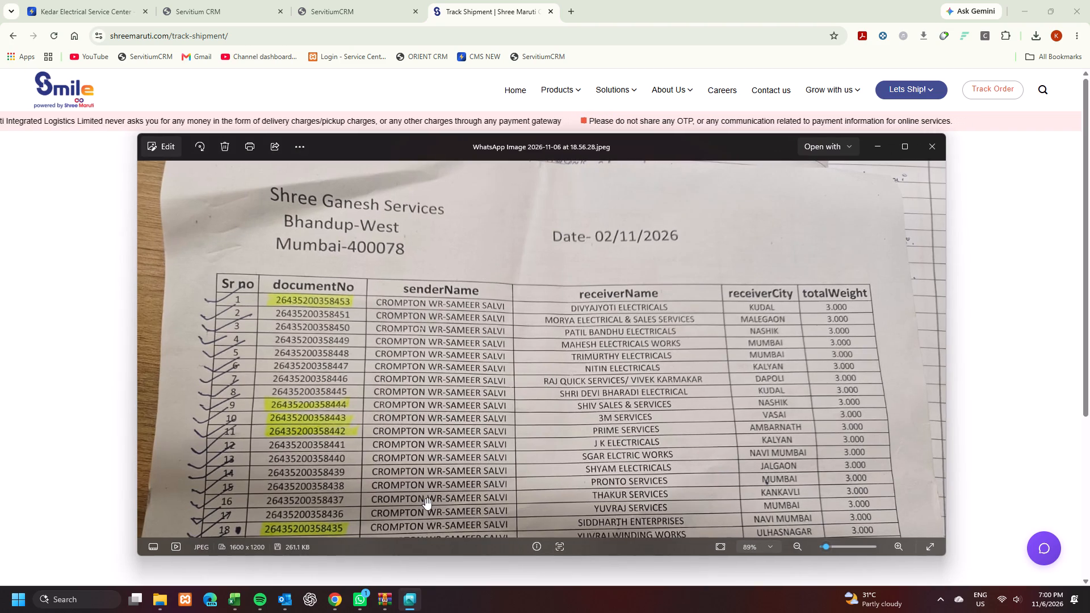
left_click(418, 588)
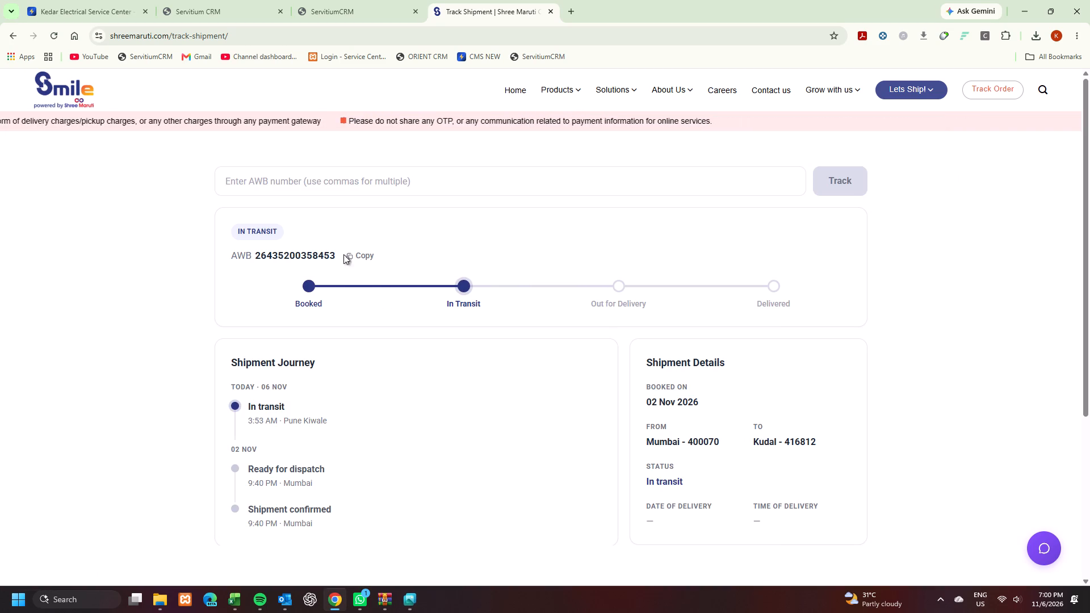
left_click(361, 253)
left_click(400, 180)
key("ctrl+v")
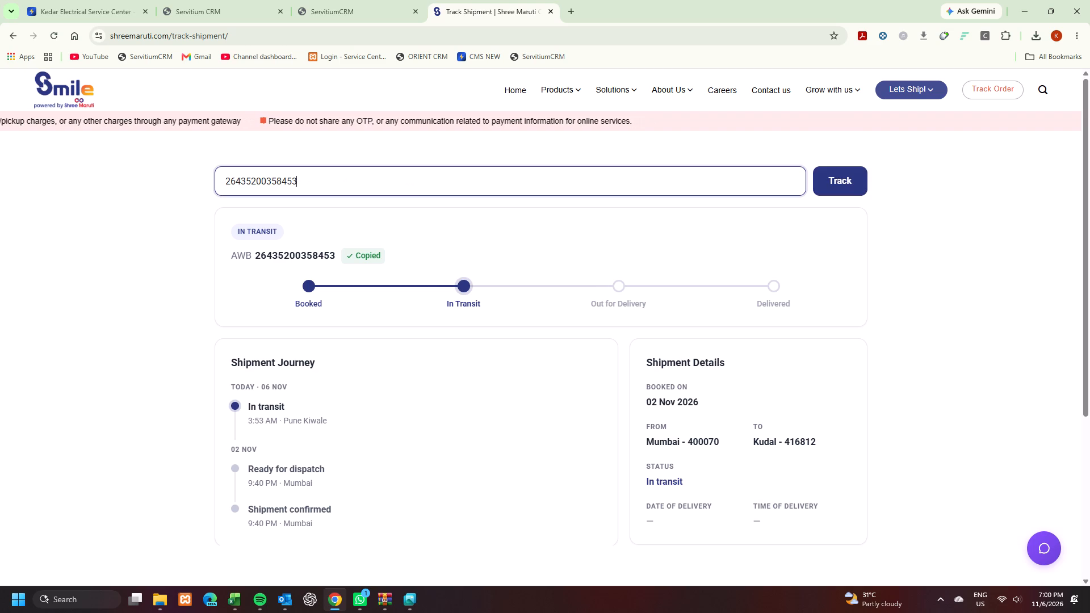
key("BackSpace")
key("BackSpace")
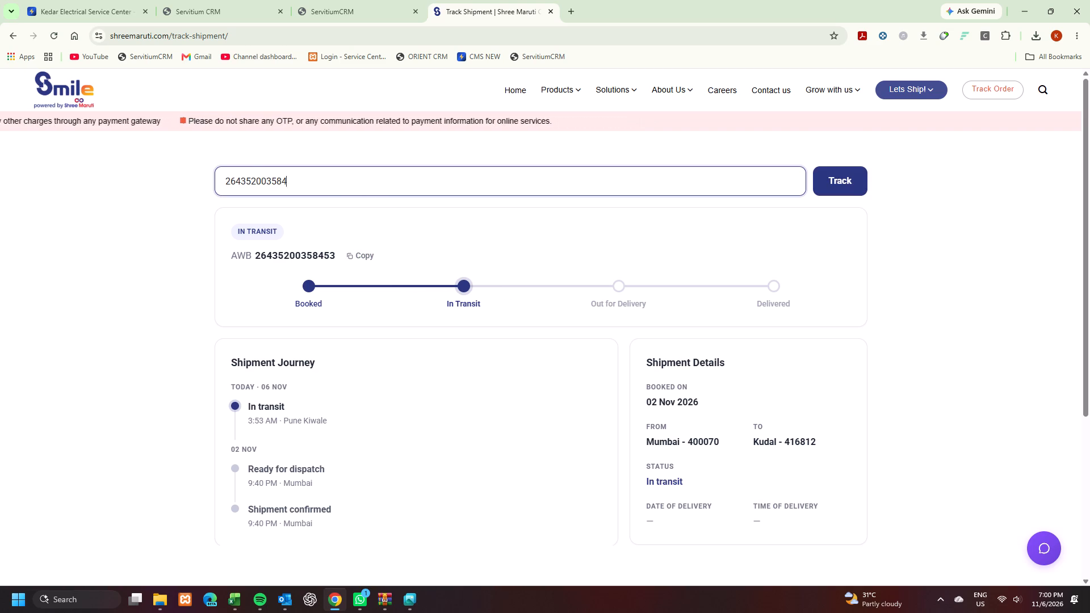
type("45")
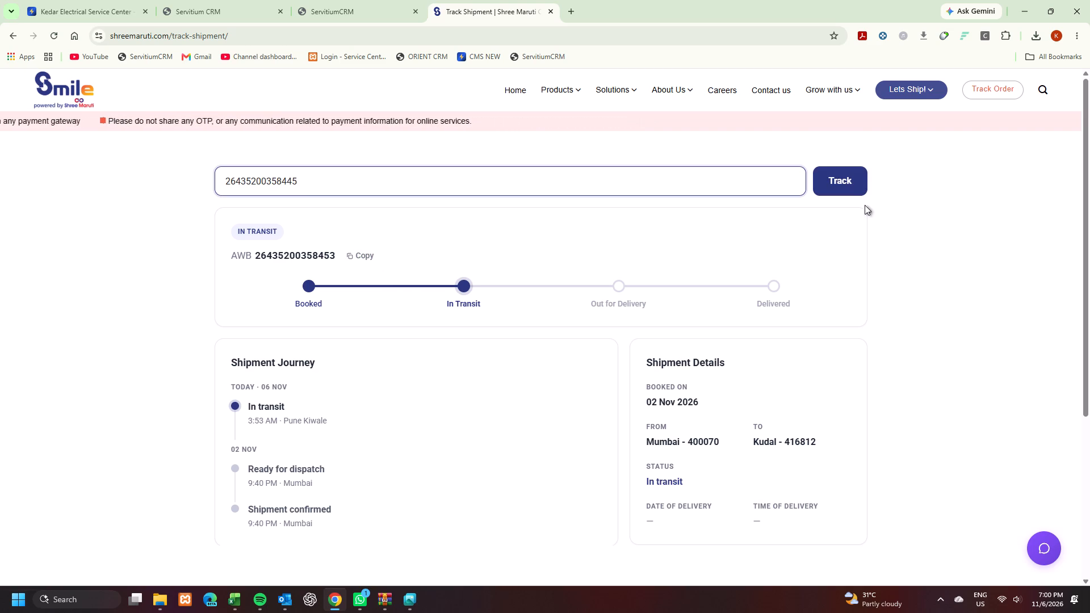
scroll(739, 350, "down", 3)
scroll(739, 351, "up", 1)
scroll(739, 351, "down", 1)
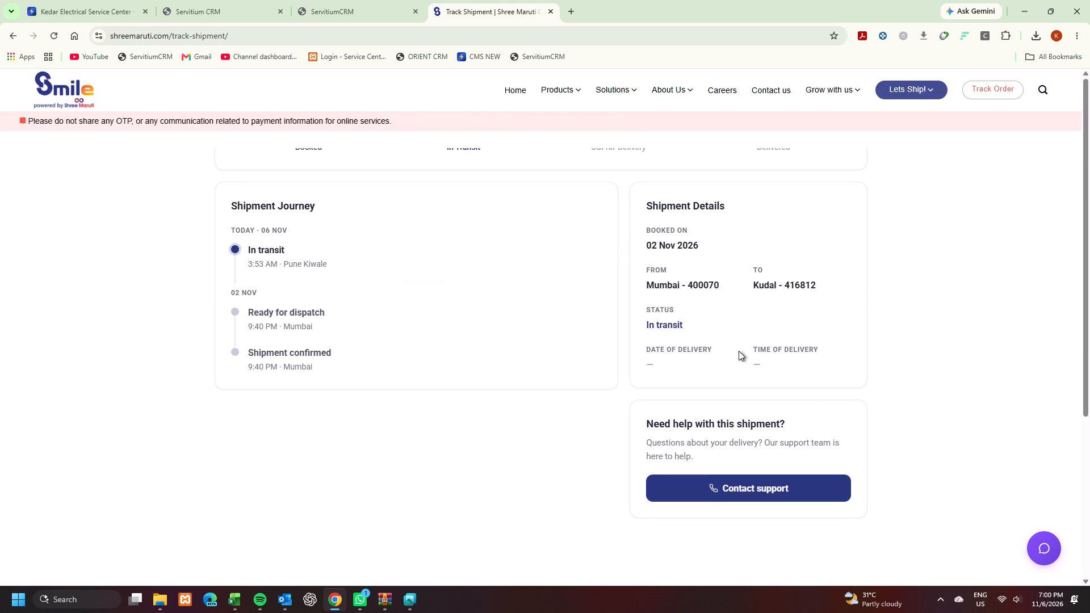
scroll(739, 351, "up", 4)
left_click(839, 180)
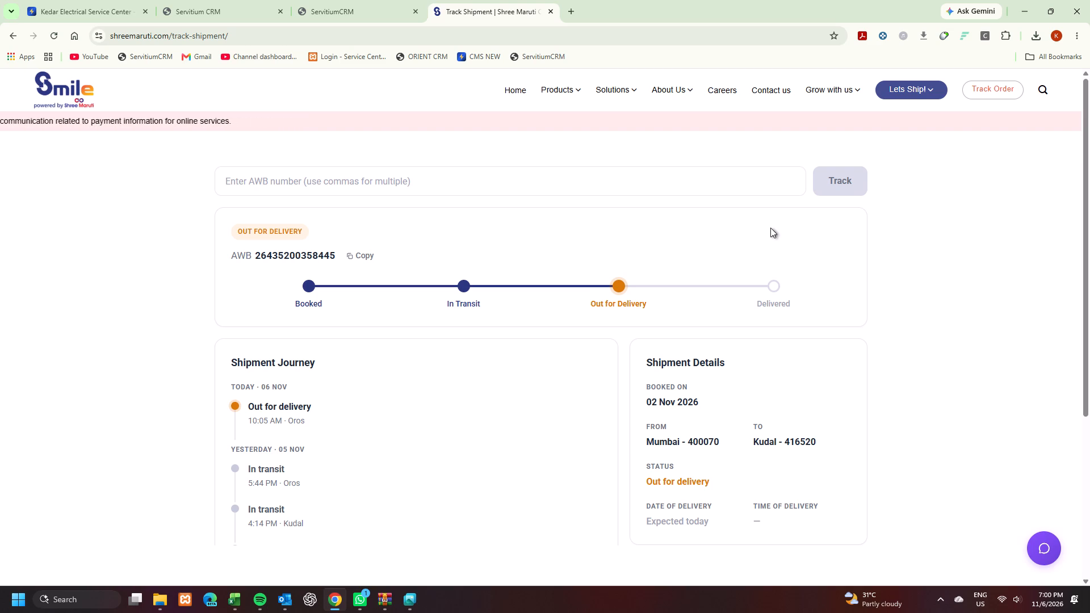
scroll(342, 421, "down", 2)
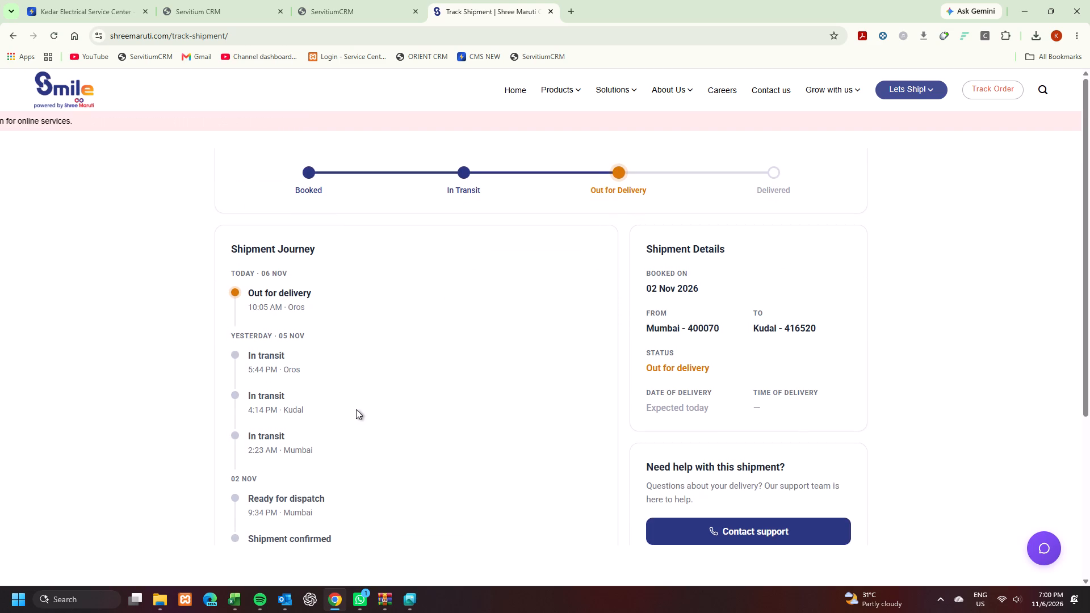
scroll(356, 409, "down", 2)
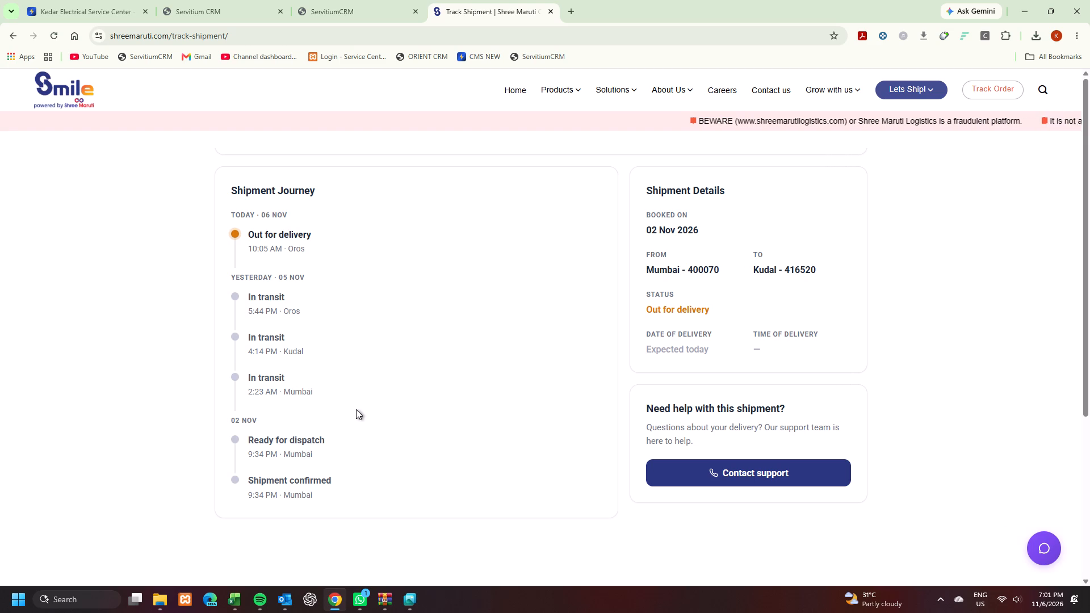
left_click(676, 312)
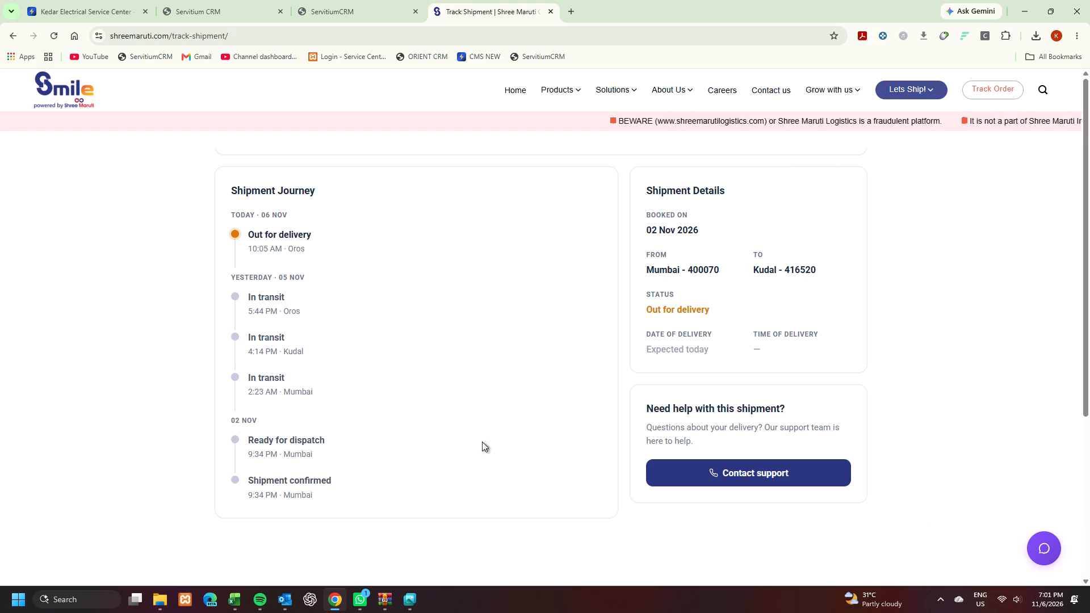
scroll(412, 450, "up", 4)
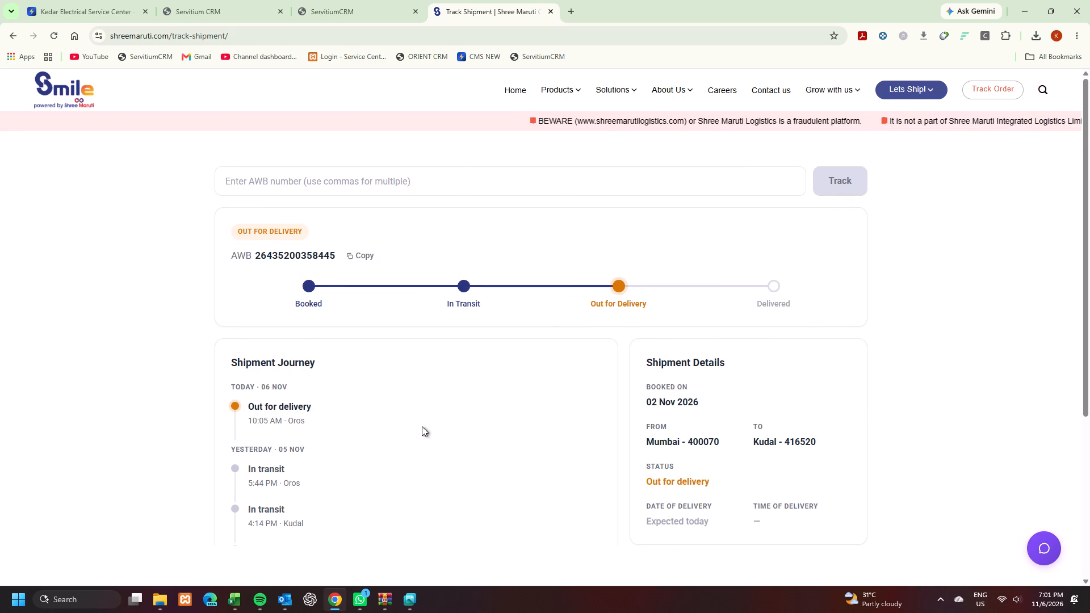
left_click(553, 11)
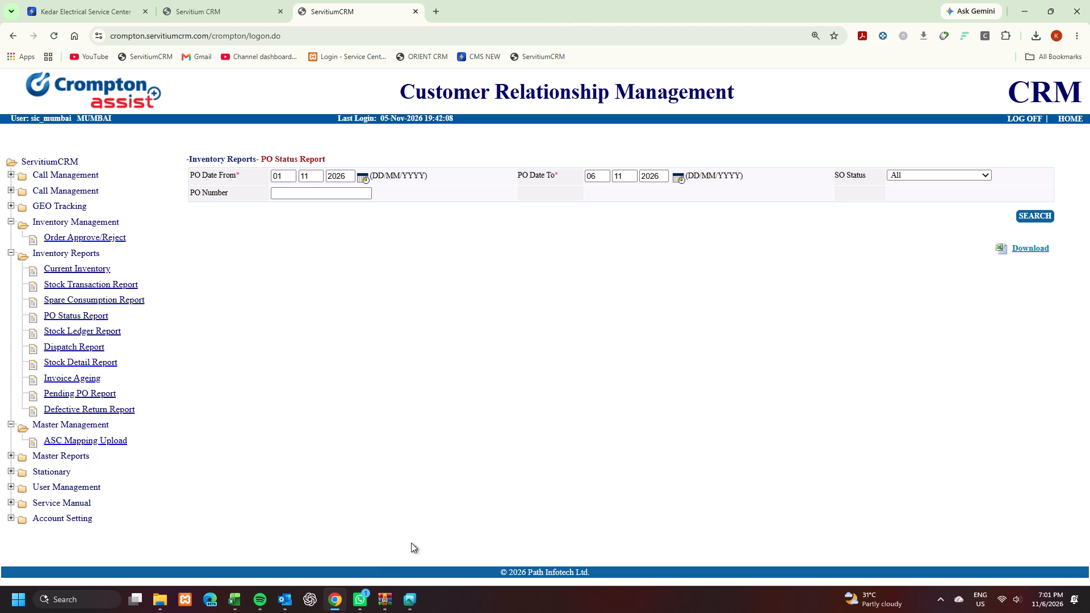
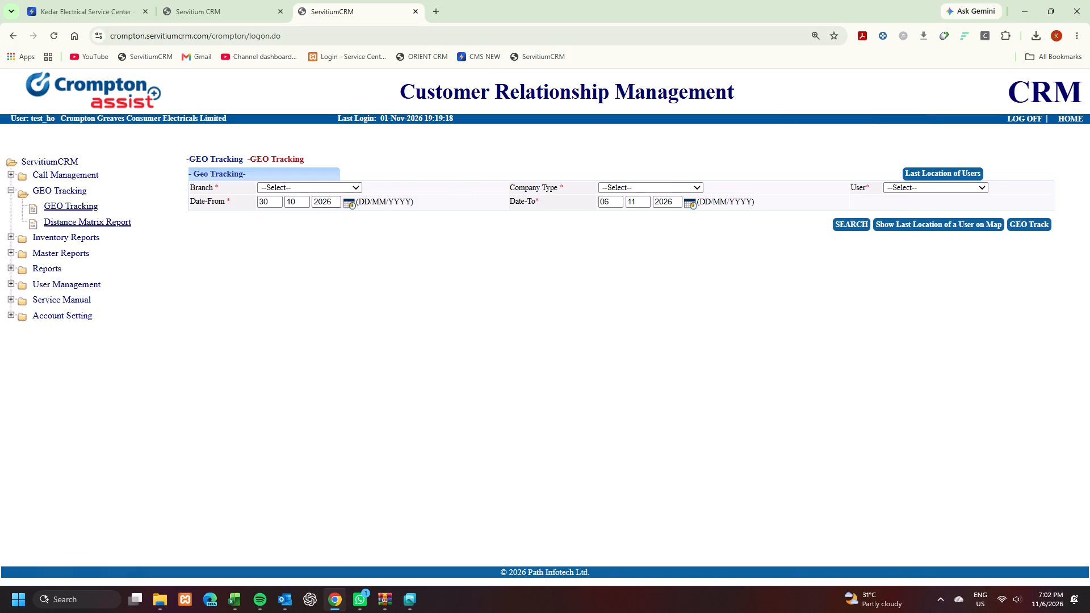
Set both the start and end dates of the GEO Tracking search to 06/11/2026.
left_click(346, 199)
left_click(362, 241)
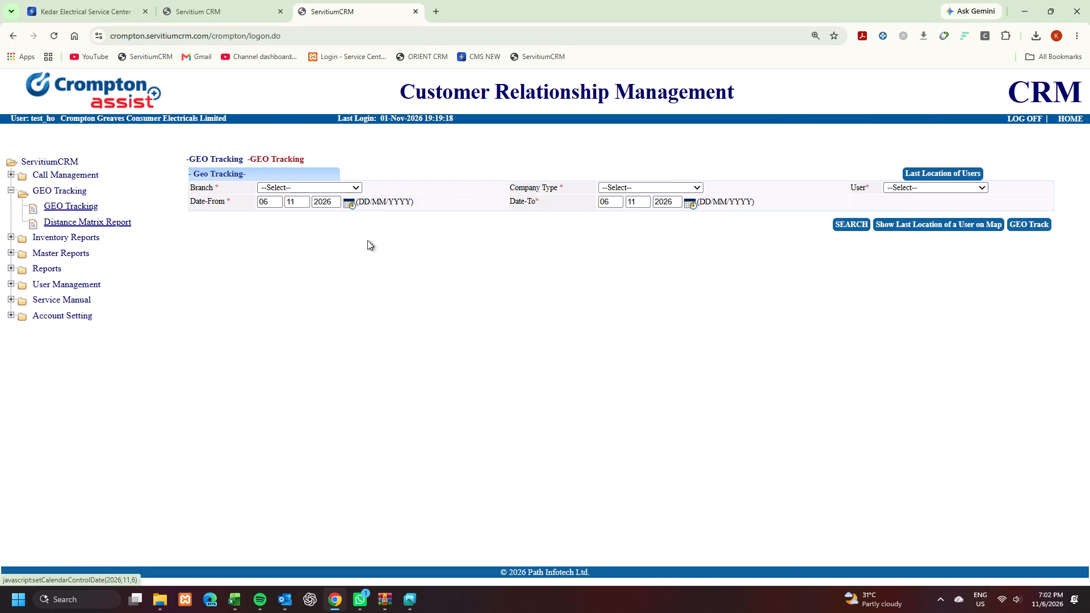
left_click(694, 207)
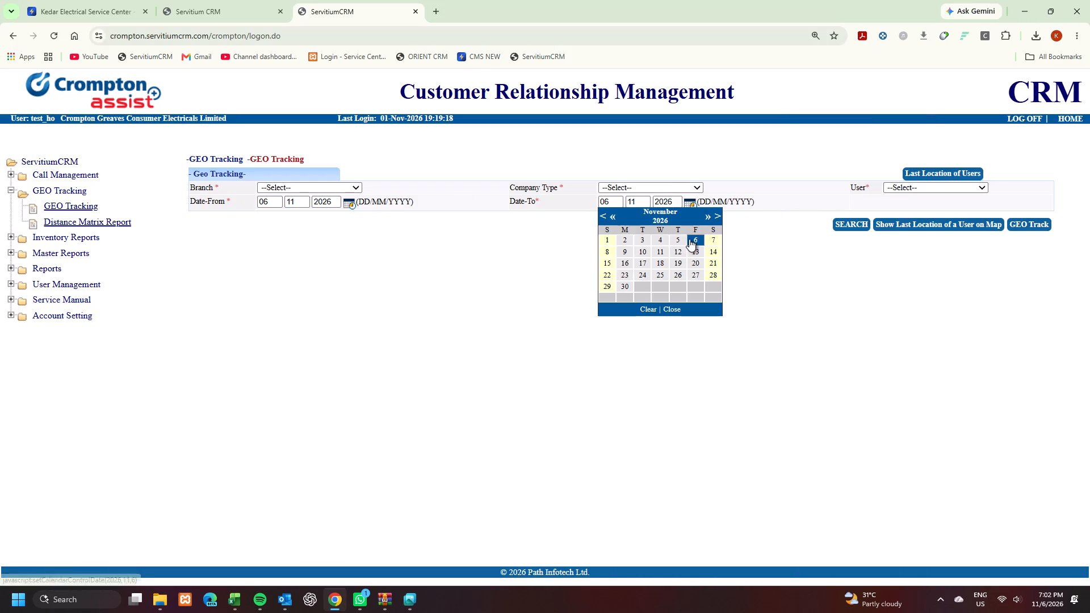
left_click(689, 239)
left_click(285, 188)
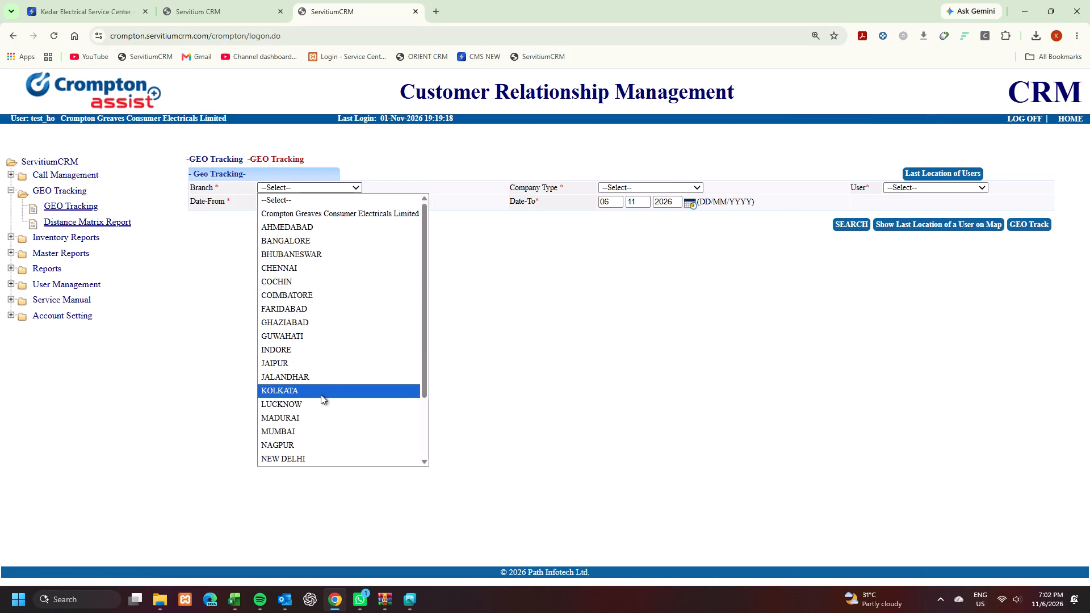
left_click(332, 413)
left_click(326, 183)
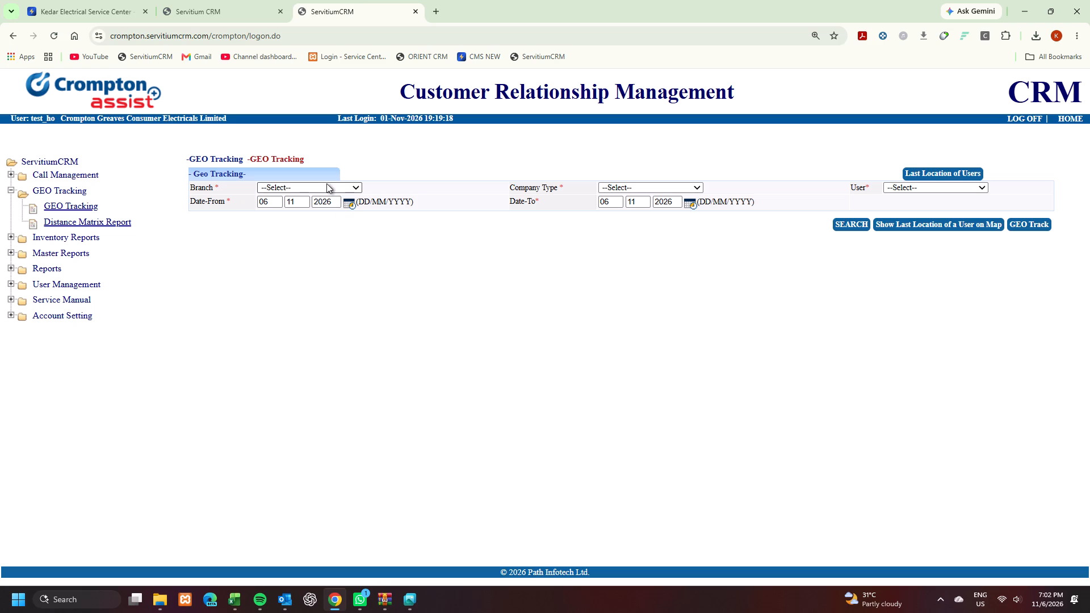
left_click(326, 186)
Switch to Spotify, skip to the next song, and return to the CRM.
left_click(259, 589)
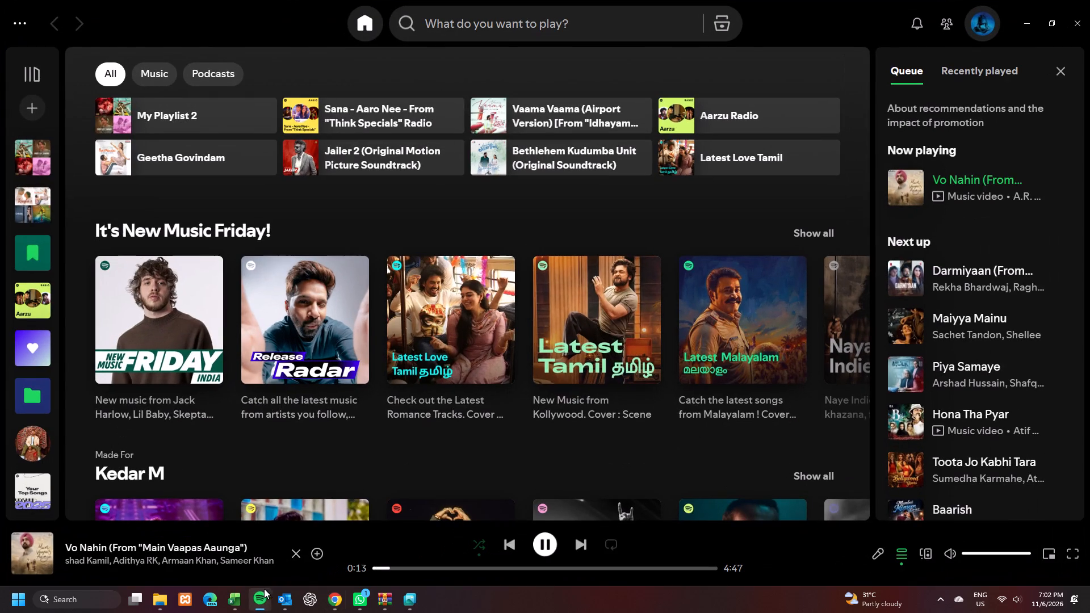
left_click(592, 544)
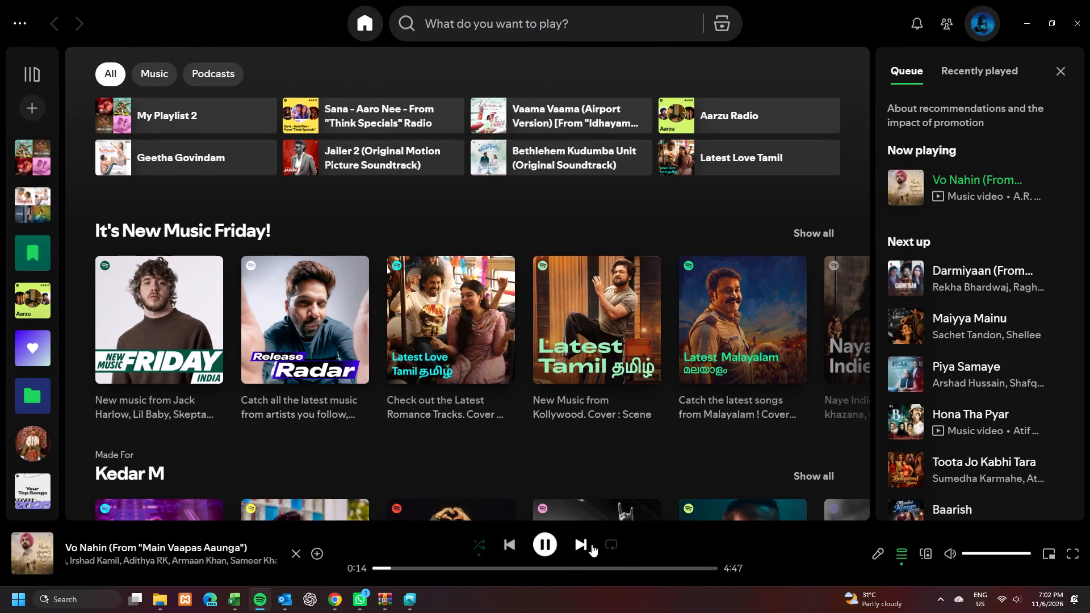
left_click(1032, 39)
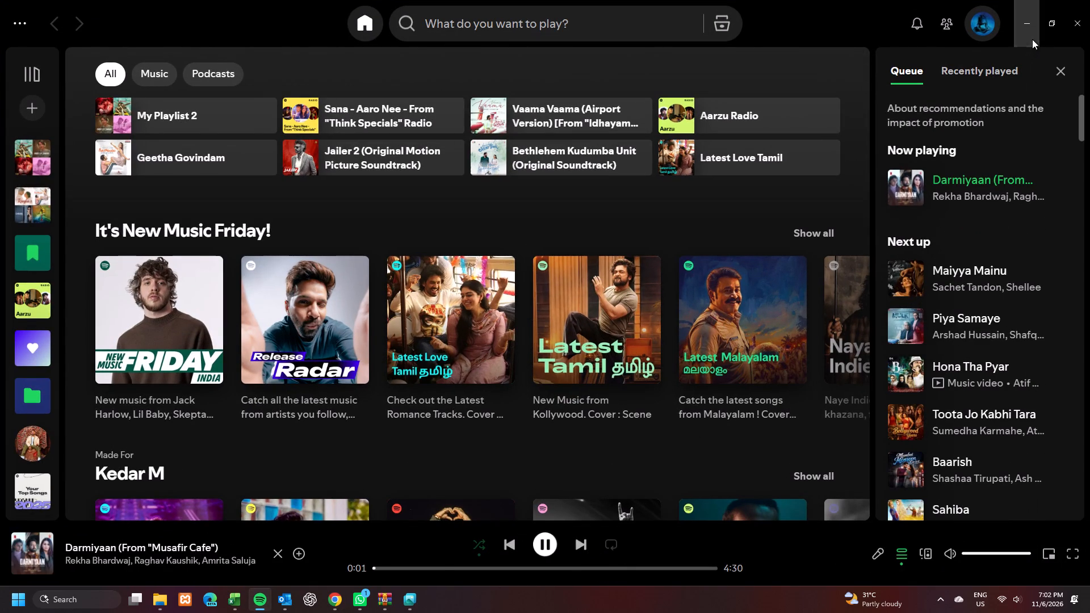
Search GEO tracking for the MUMBAI branch, DIVYAJYOTI ELECTRICALS and its fourth listed user, and review the work events and call IDs.
left_click(271, 184)
left_click(298, 434)
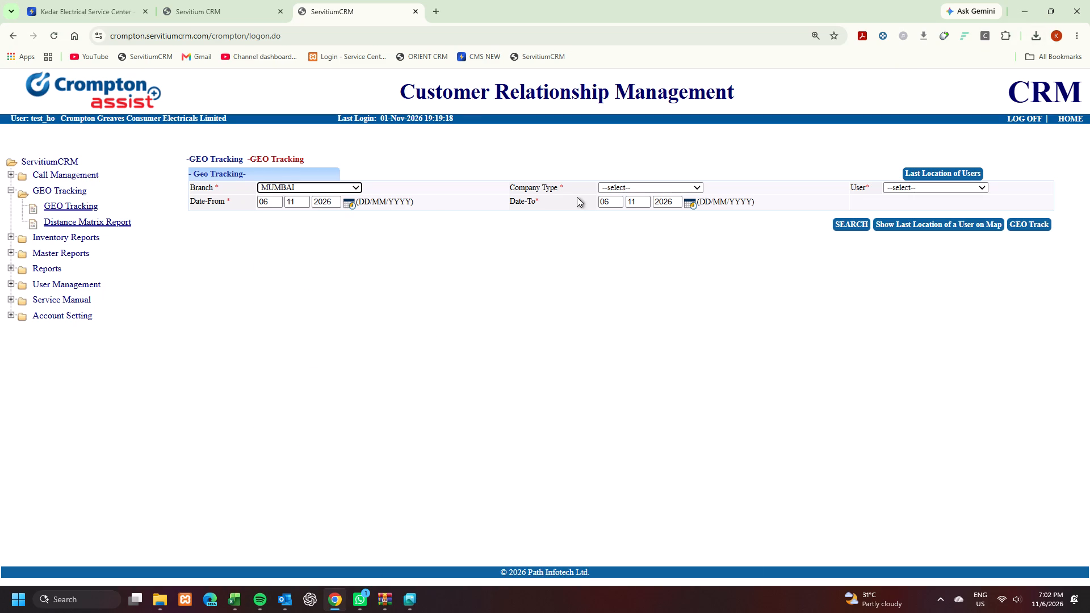
left_click(630, 183)
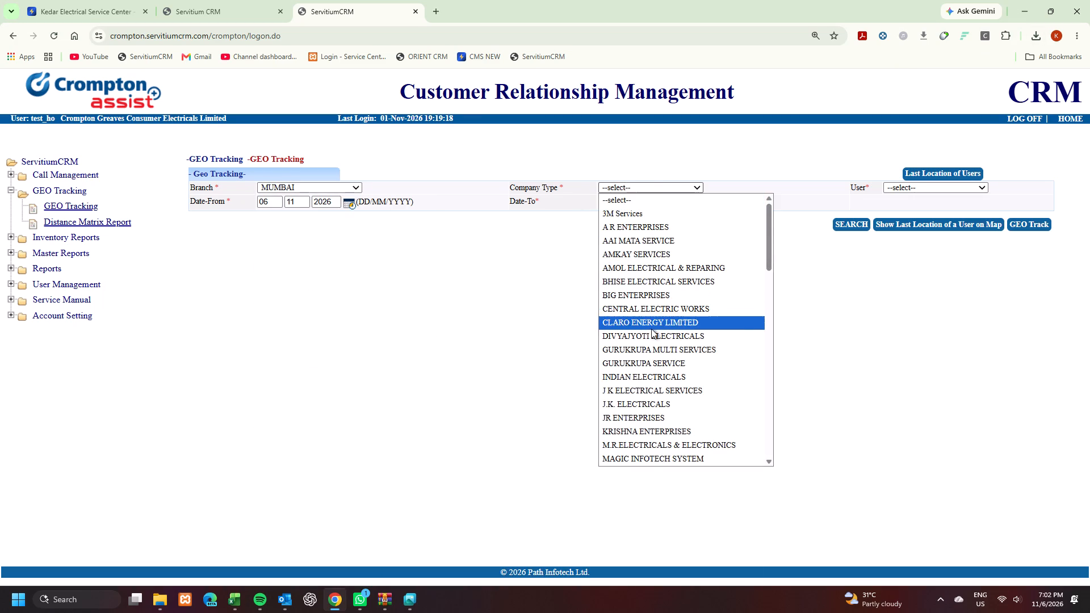
left_click(651, 335)
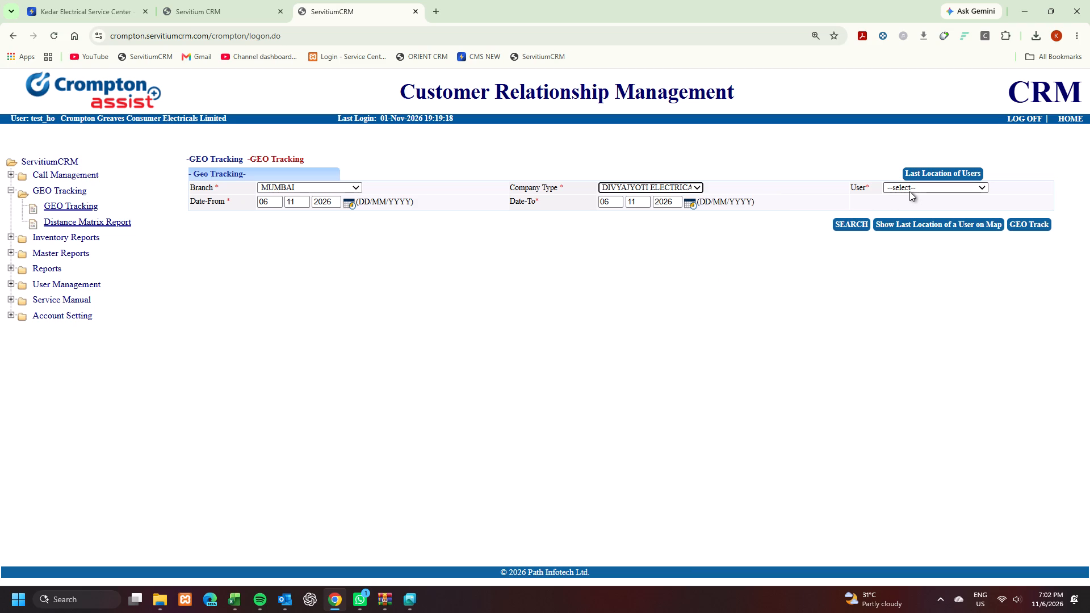
left_click(909, 191)
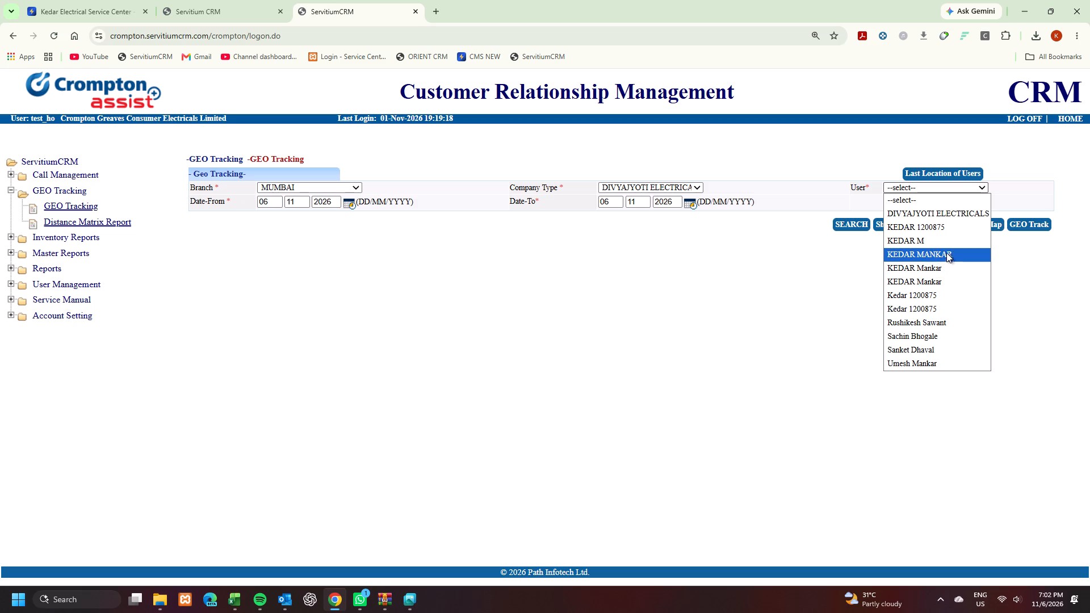
left_click(946, 253)
left_click(853, 225)
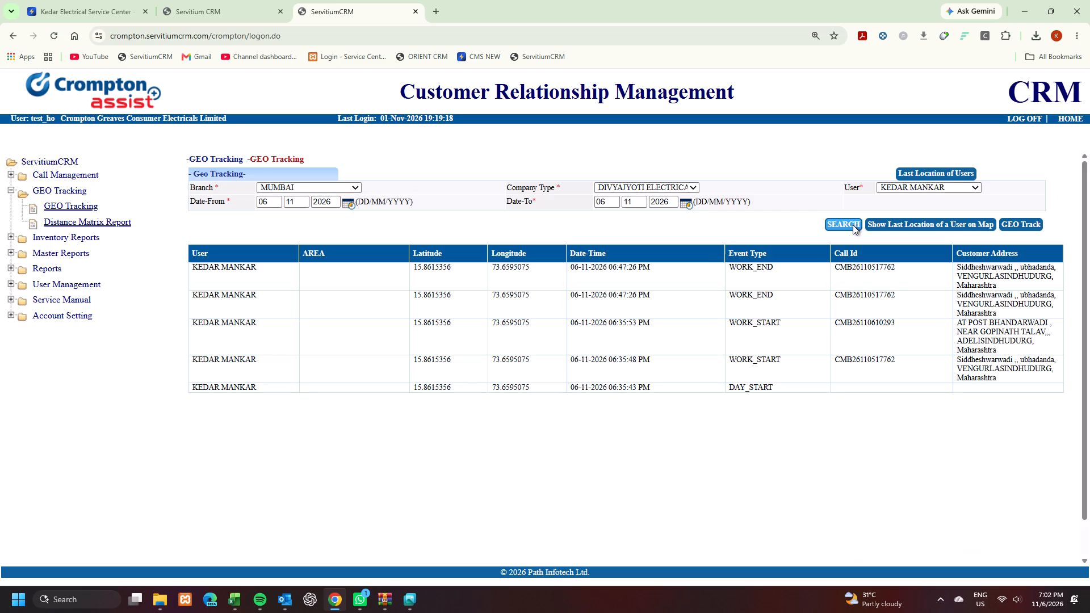
scroll(821, 324, "down", 2)
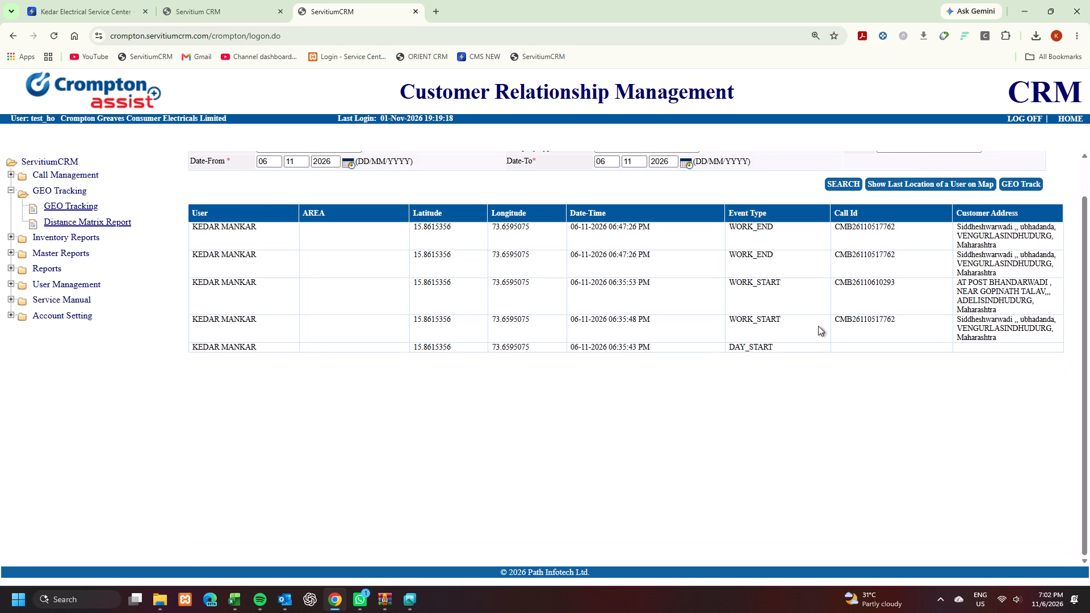
scroll(868, 287, "down", 1)
scroll(868, 287, "up", 1)
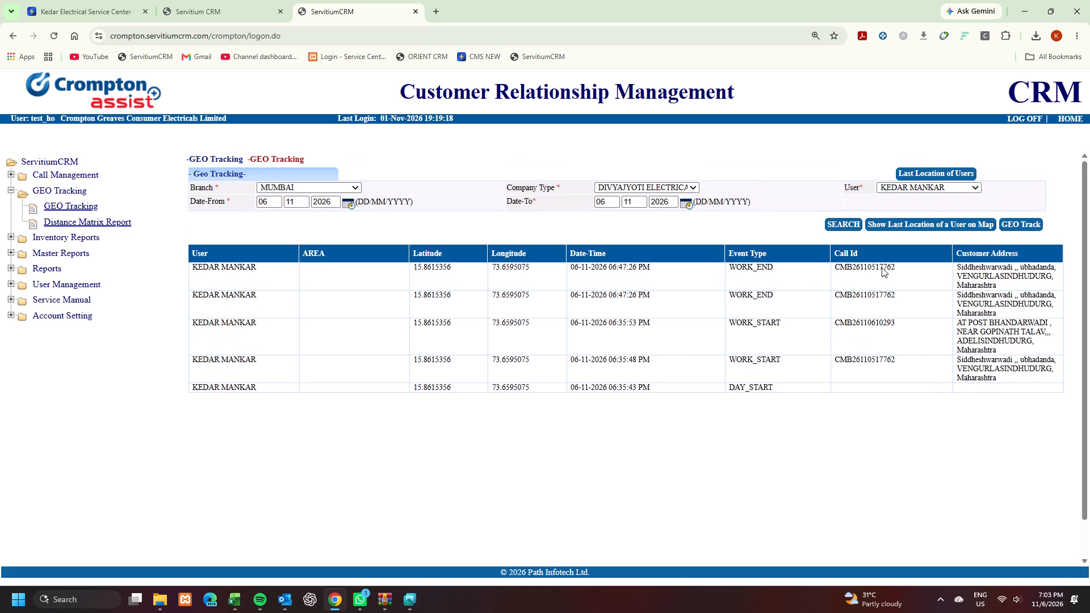
Show the selected DIVYAJYOTI ELECTRICALS user's last location on the map.
left_click(896, 226)
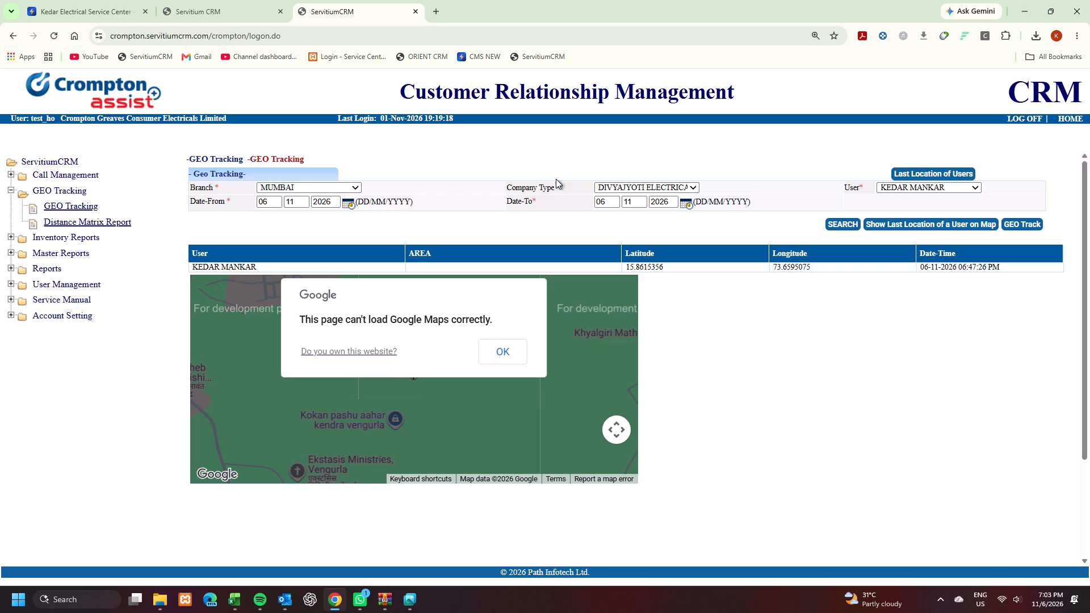
Search the 06/11/2026 tracking records for the company SHRI DEVI BHARADI ELECTRICAL and its second listed user.
left_click(695, 188)
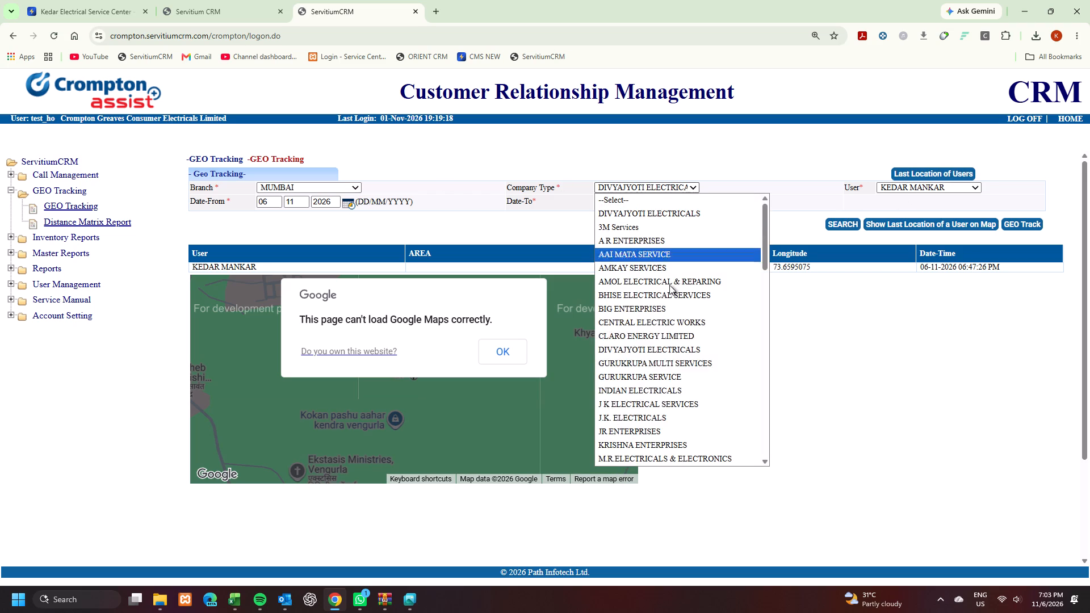
scroll(676, 293, "down", 1)
scroll(676, 293, "up", 1)
scroll(676, 293, "down", 1)
scroll(676, 293, "up", 1)
scroll(676, 293, "down", 5)
scroll(685, 368, "down", 1)
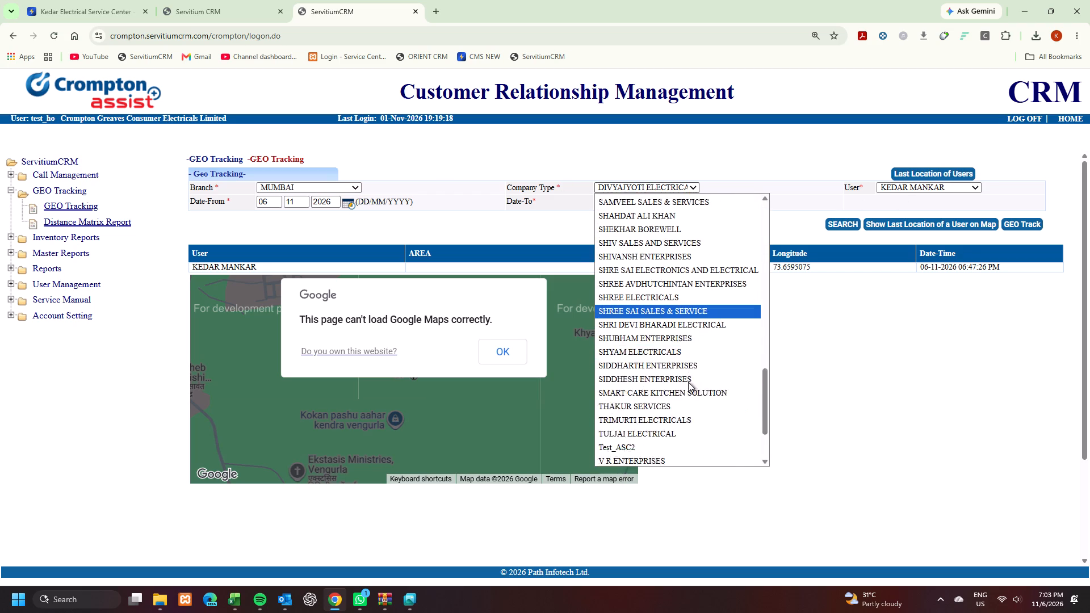
left_click(697, 325)
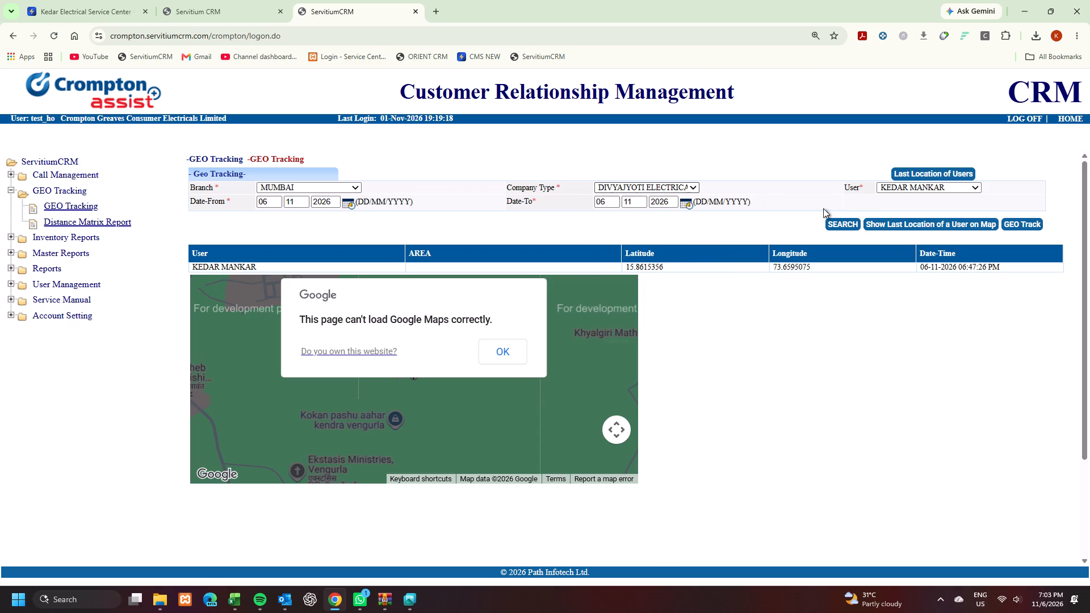
left_click(892, 190)
left_click(896, 225)
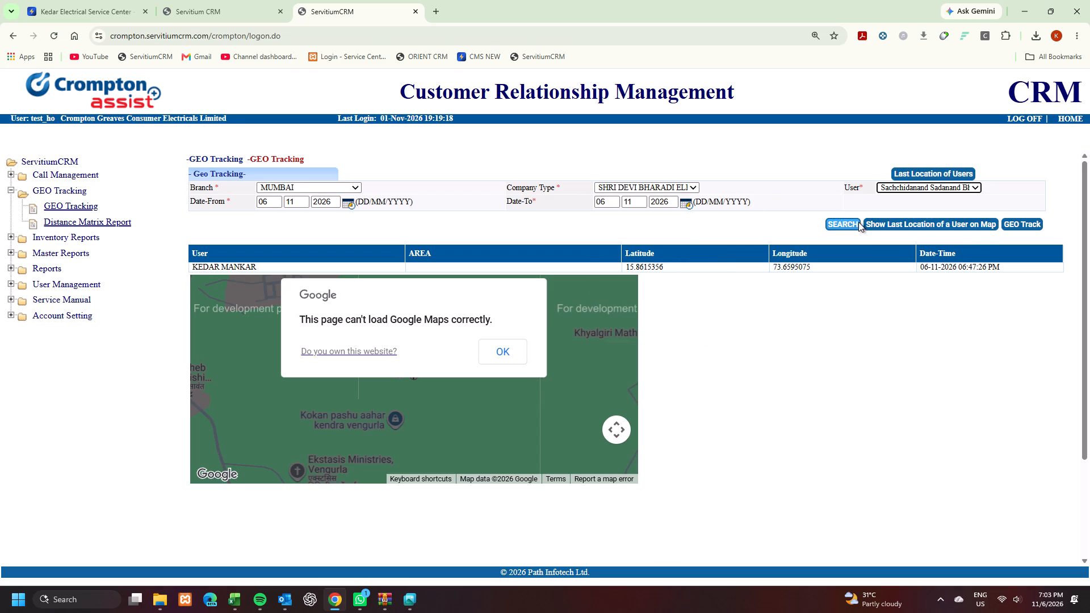
left_click(836, 220)
Repeat the 06/11/2026 tracking search for the other SHRI DEVI BHARADI ELECTRICAL users and recheck the first one searched.
left_click(902, 186)
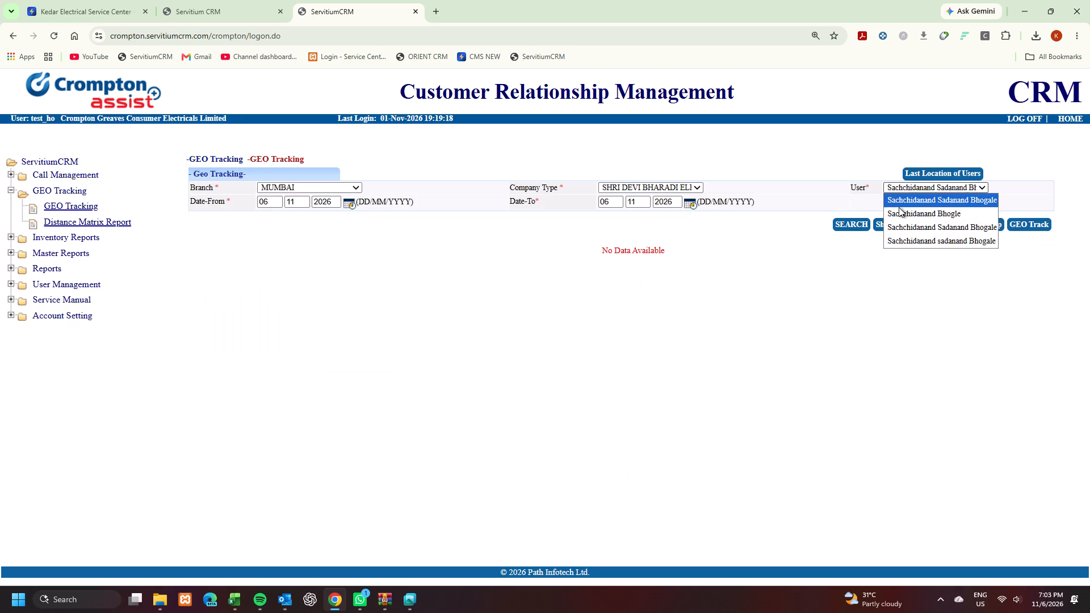
left_click(899, 207)
left_click(843, 223)
left_click(901, 196)
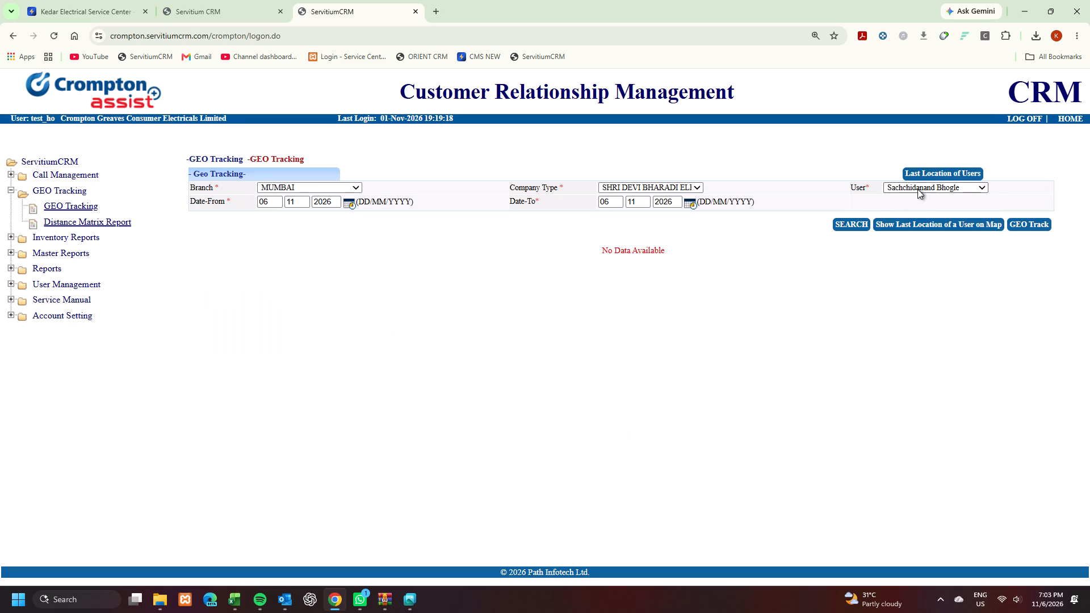
left_click(917, 189)
left_click(920, 236)
left_click(860, 226)
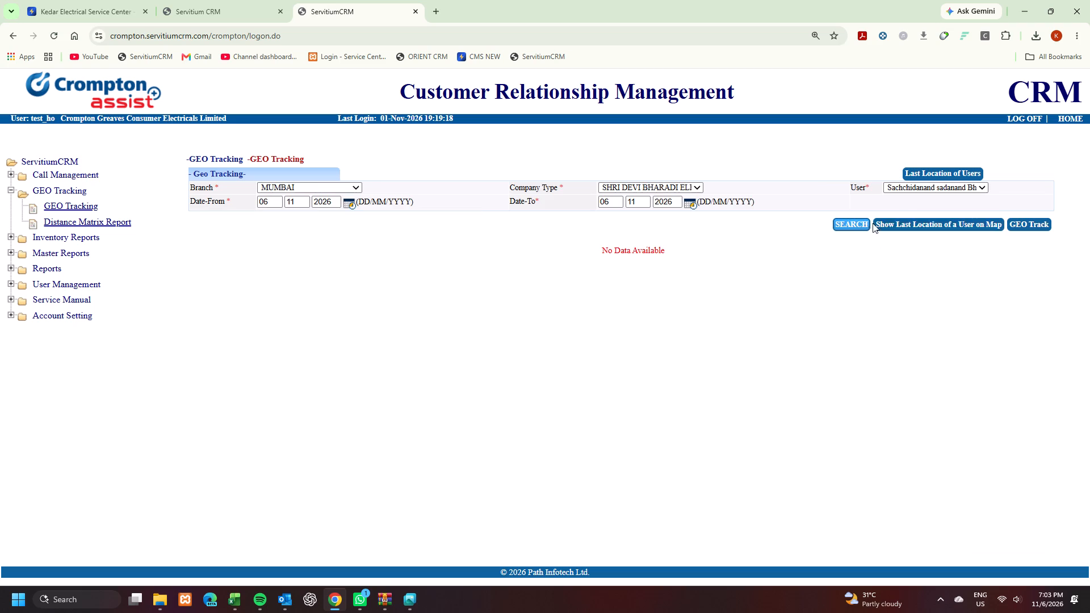
left_click(928, 186)
left_click(933, 228)
left_click(846, 225)
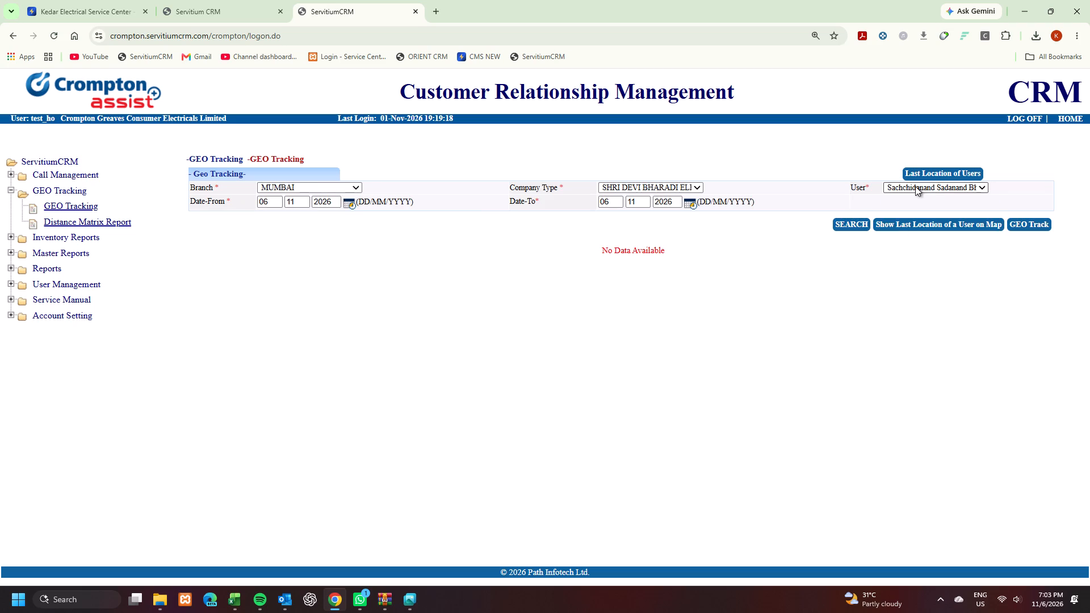
left_click(915, 186)
left_click(932, 201)
left_click(851, 221)
Set the start date to 01/11/2026 and search the tracking records for each SHRI DEVI BHARADI ELECTRICAL user in turn.
left_click(347, 204)
left_click(269, 236)
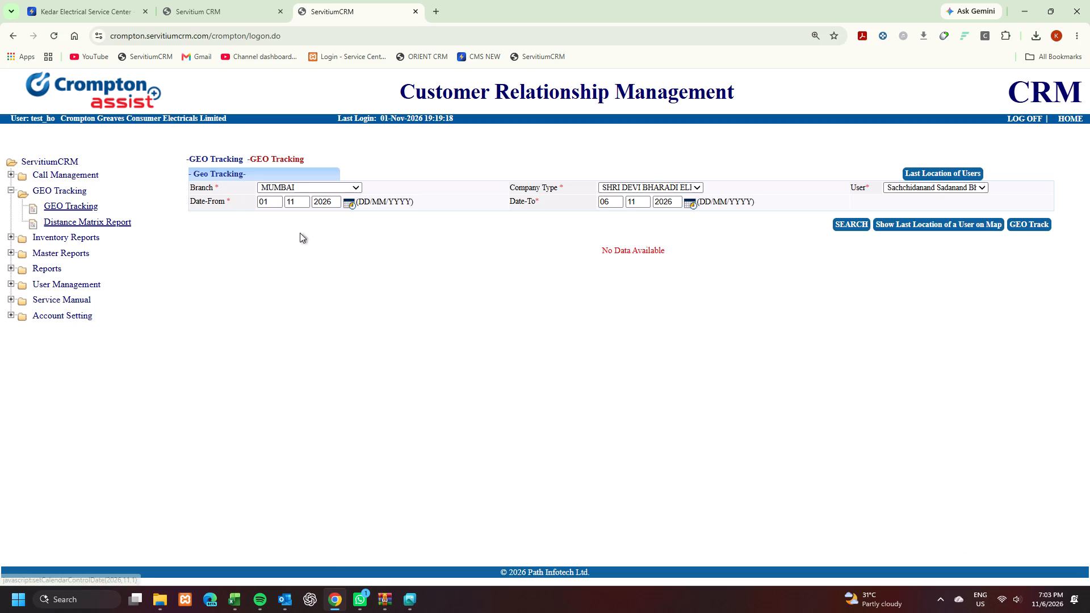
left_click(841, 222)
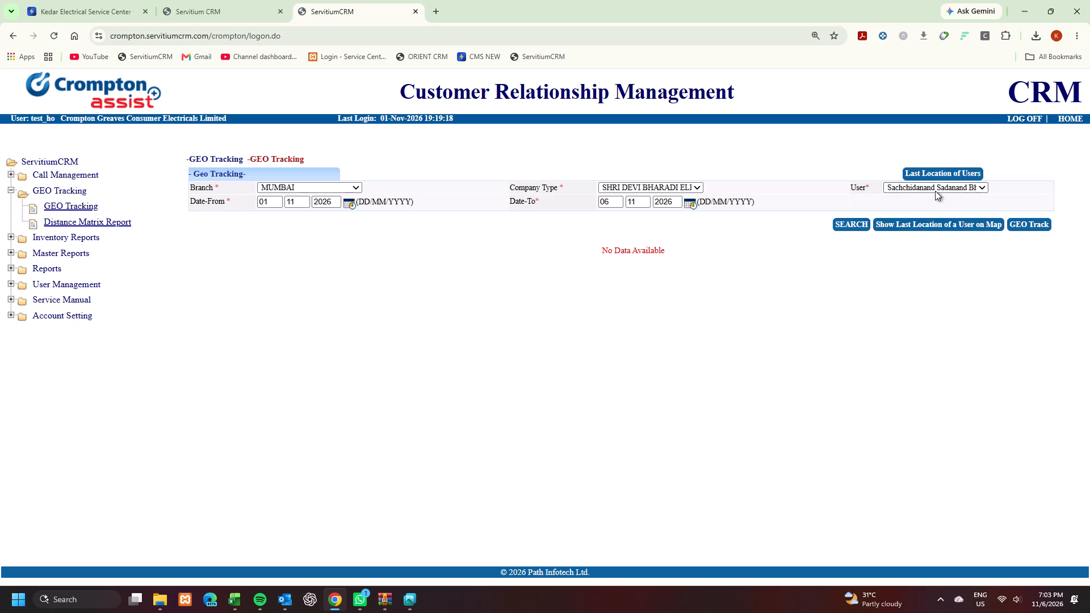
left_click(938, 188)
left_click(936, 210)
left_click(850, 228)
left_click(952, 187)
left_click(953, 230)
left_click(842, 228)
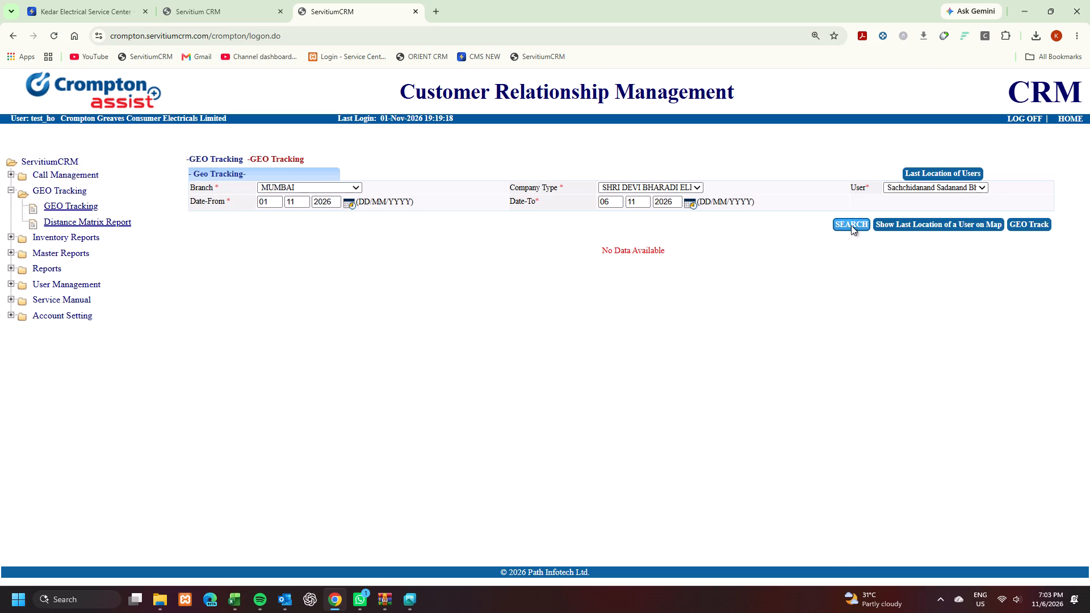
left_click(933, 186)
left_click(936, 237)
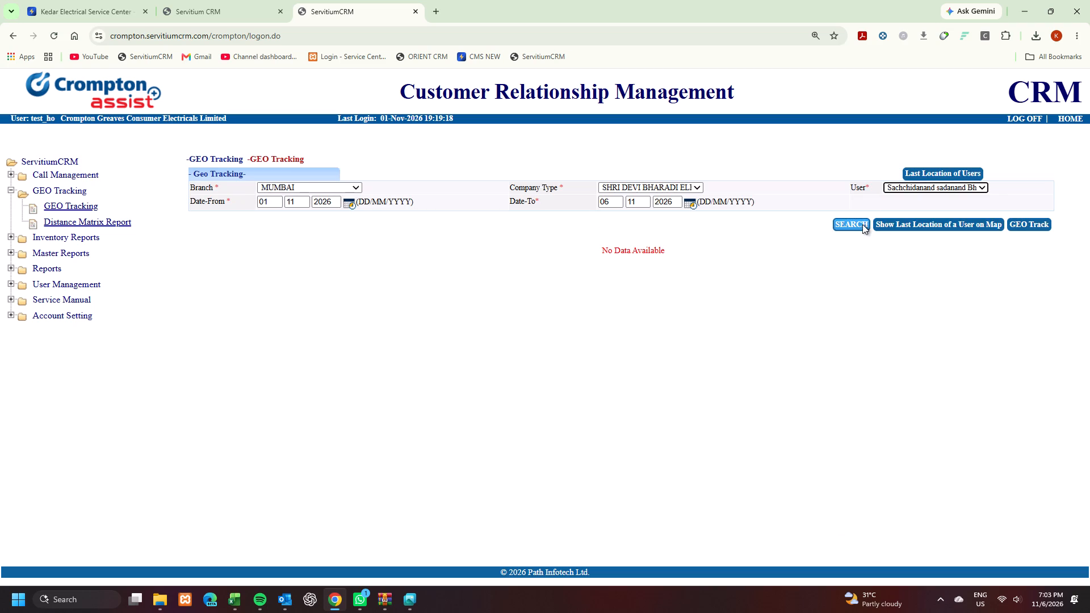
left_click(862, 224)
Show the last location on the map for two of the SHRI DEVI BHARADI ELECTRICAL users, and examine the mapped area.
left_click(930, 215)
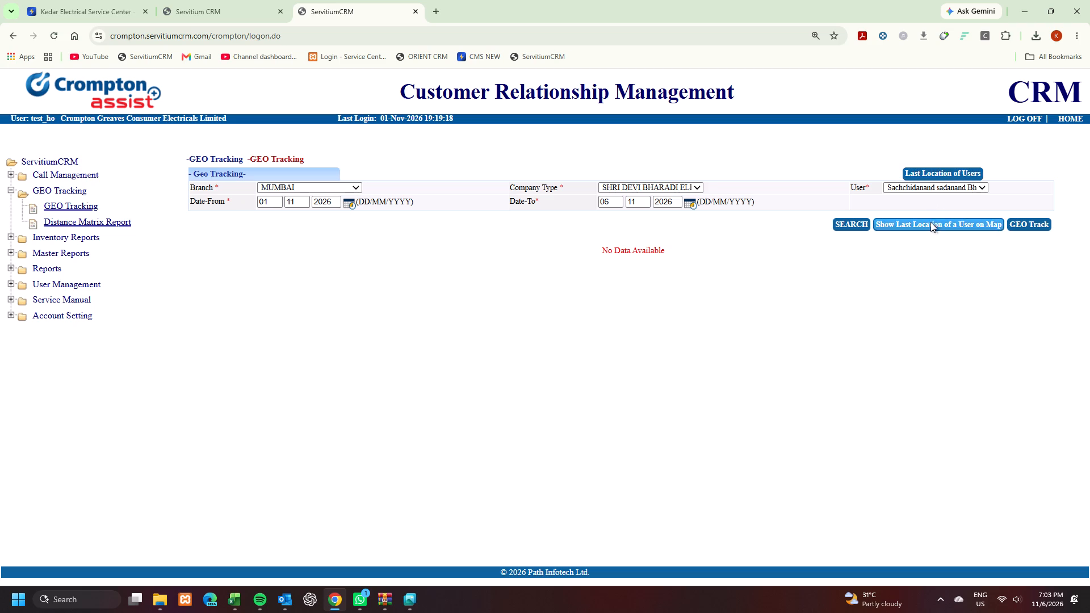
left_click(930, 222)
left_click(948, 189)
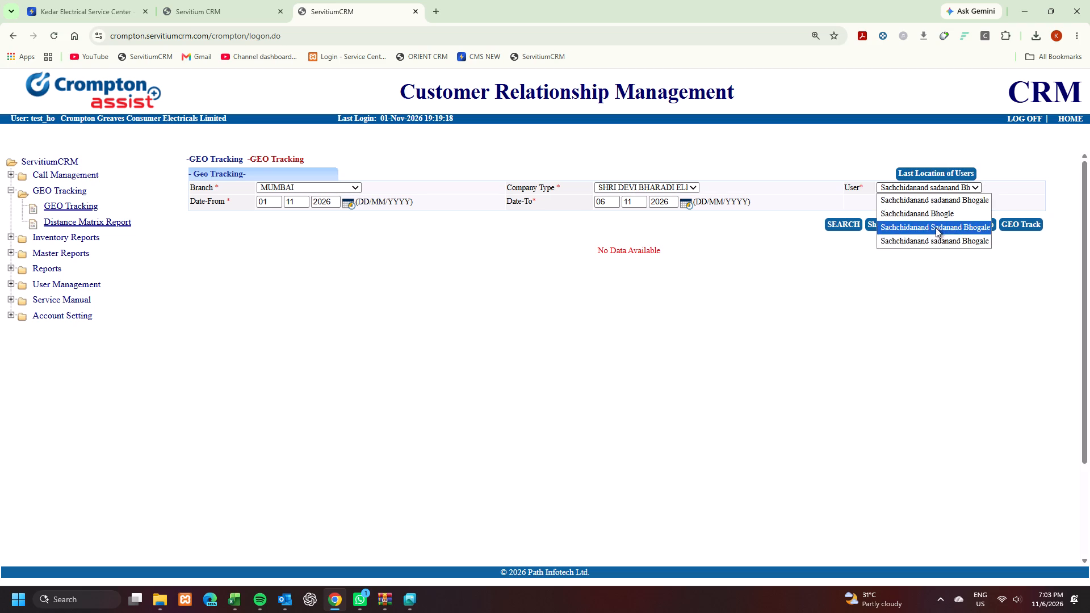
left_click(936, 228)
left_click(917, 228)
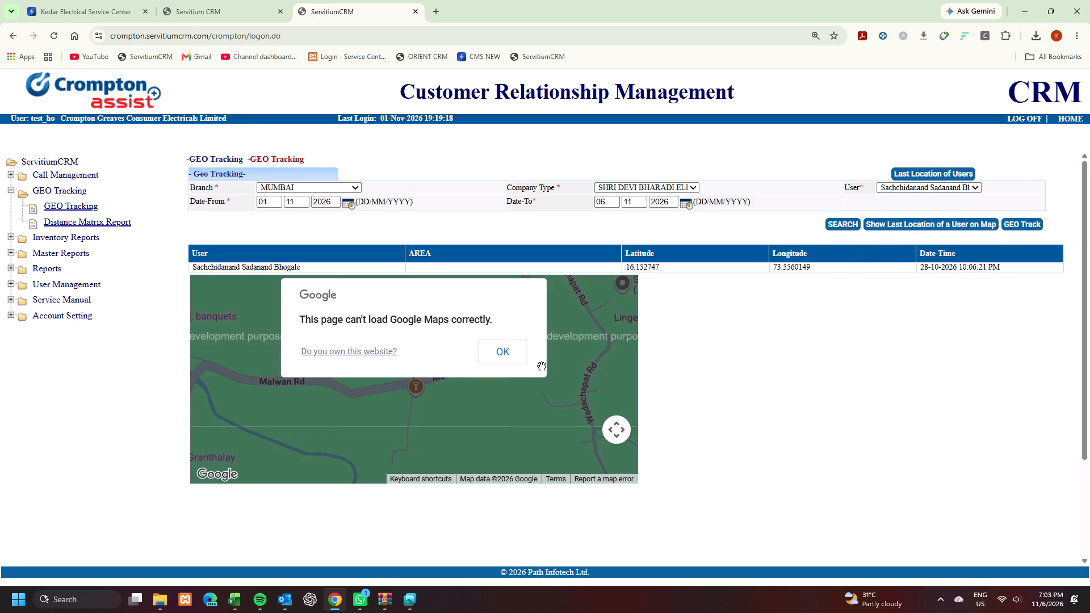
left_click(505, 340)
left_click_drag(467, 380, 488, 371)
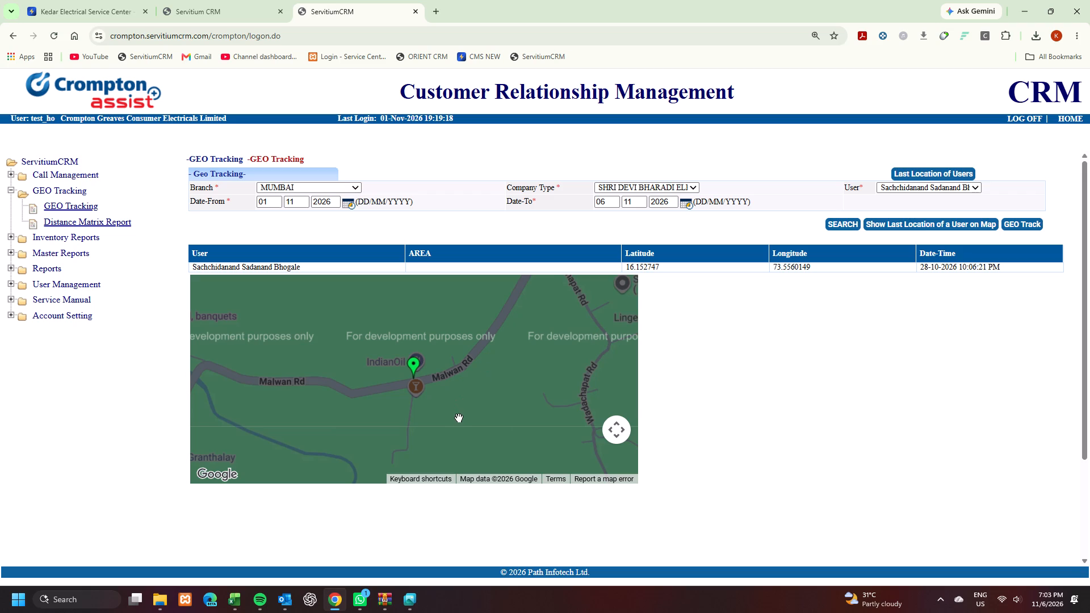
left_click_drag(466, 414, 485, 418)
scroll(499, 411, "down", 3)
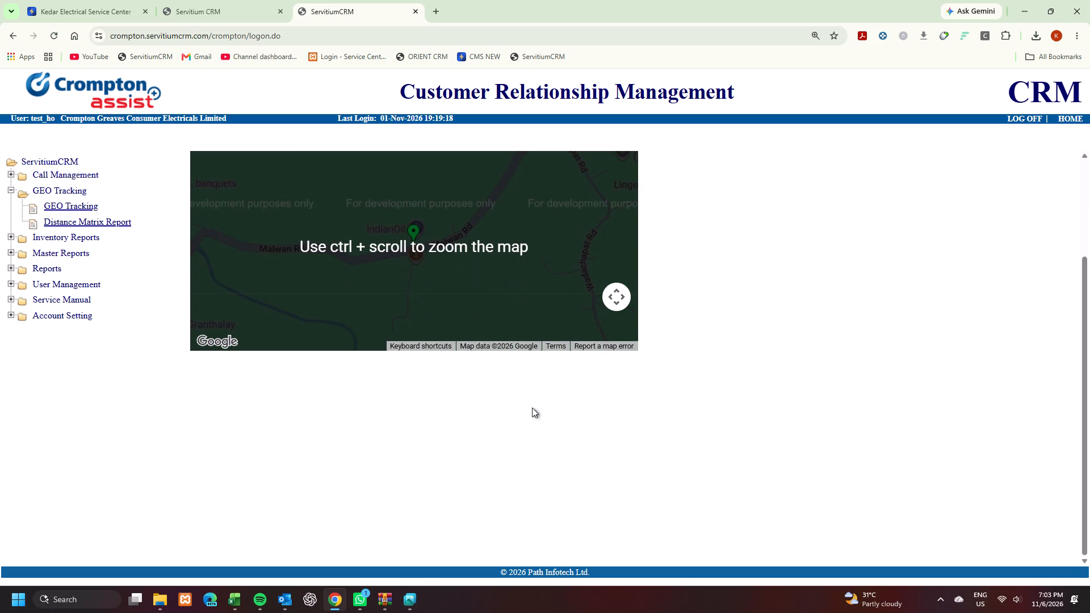
scroll(532, 408, "up", 4)
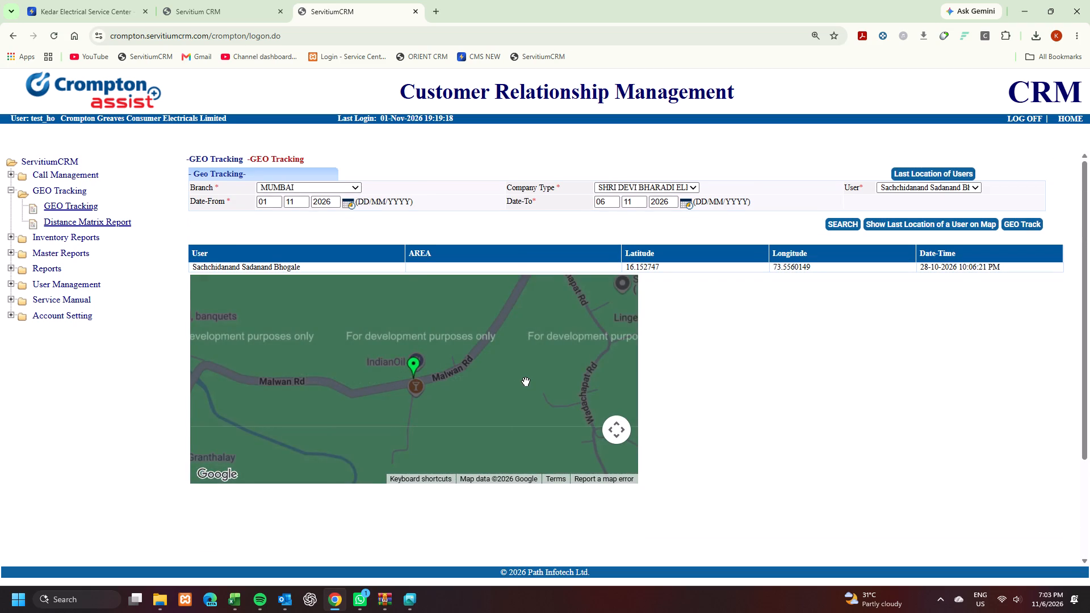
scroll(526, 381, "up", 2)
left_click(622, 435)
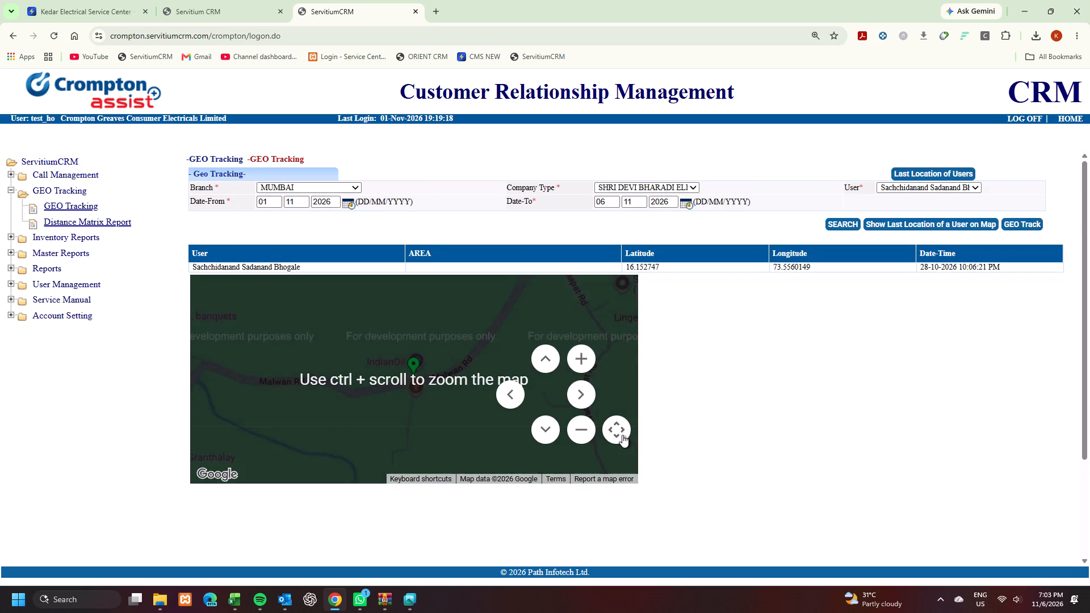
left_click(619, 432)
left_click(619, 432)
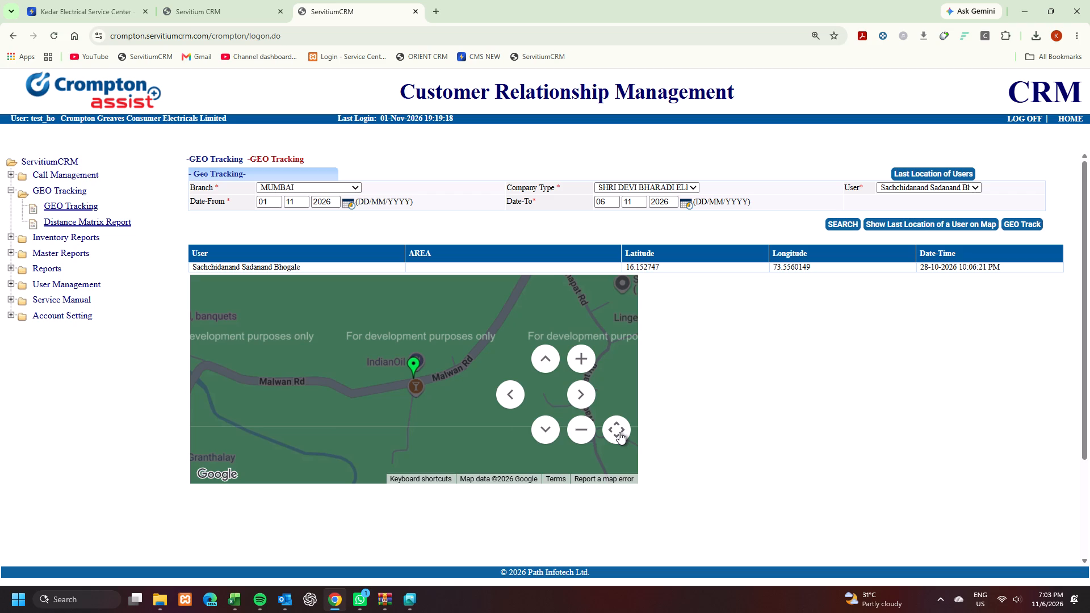
left_click(619, 432)
left_click_drag(376, 372, 488, 385)
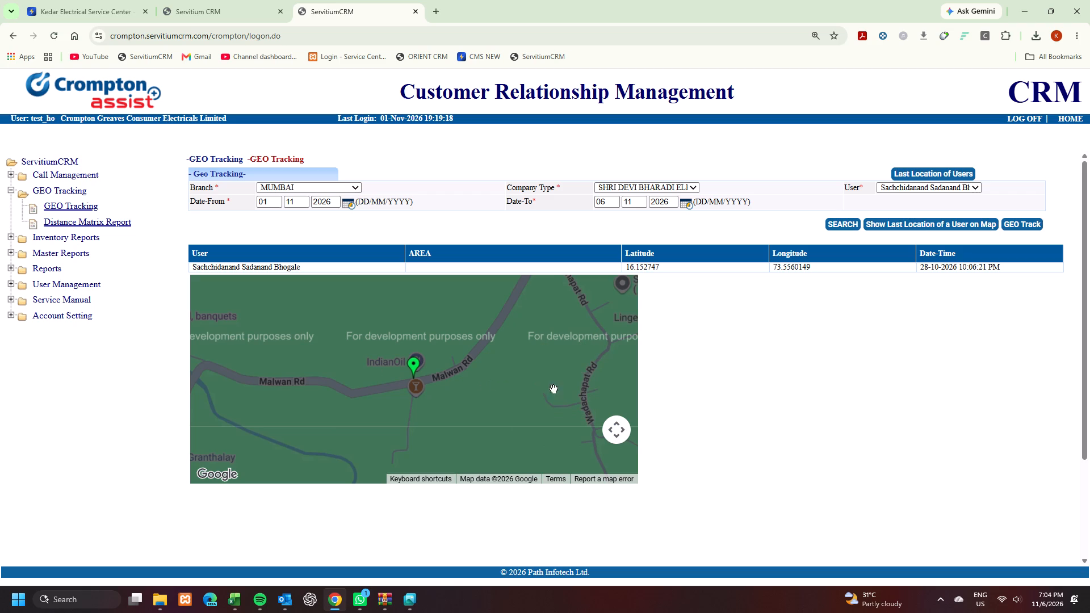
left_click_drag(512, 393, 595, 393)
right_click_drag(408, 367, 480, 360)
right_click_drag(385, 377, 399, 377)
left_click(633, 436)
left_click(622, 433)
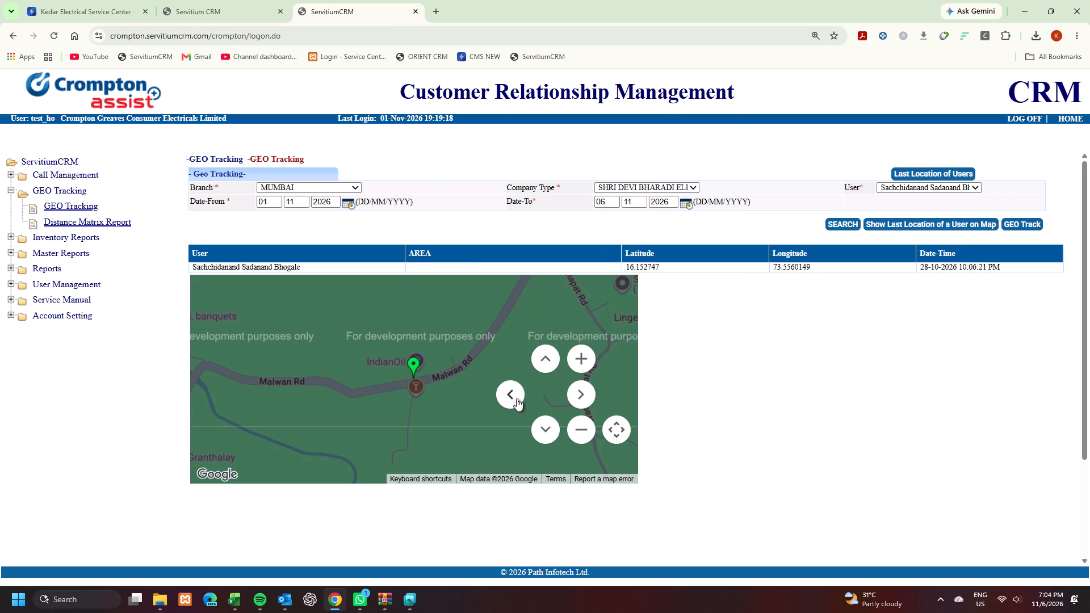